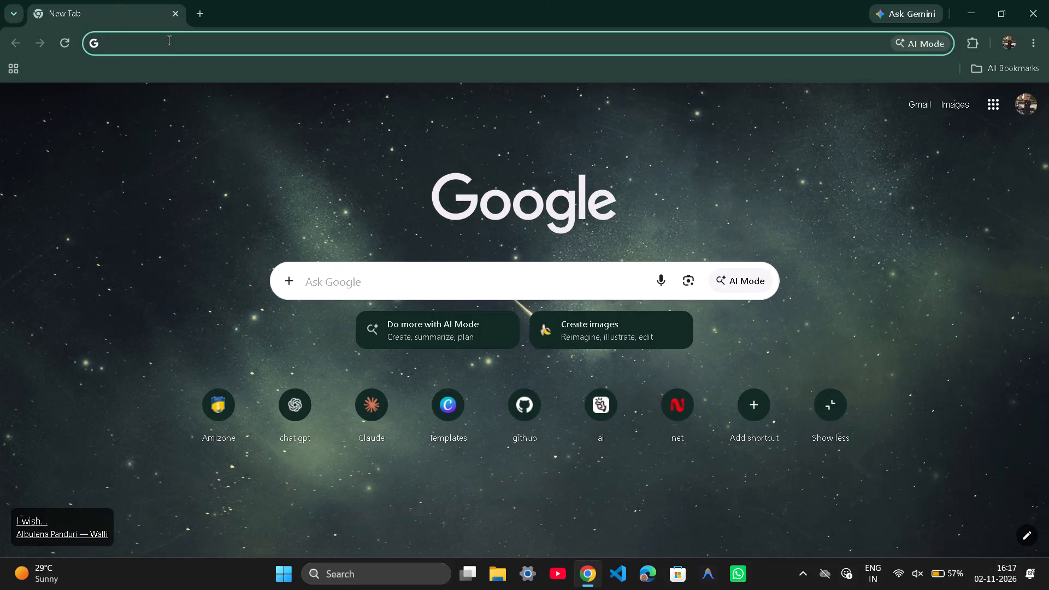
Enter "web" in the browser's address bar to find the site to open.
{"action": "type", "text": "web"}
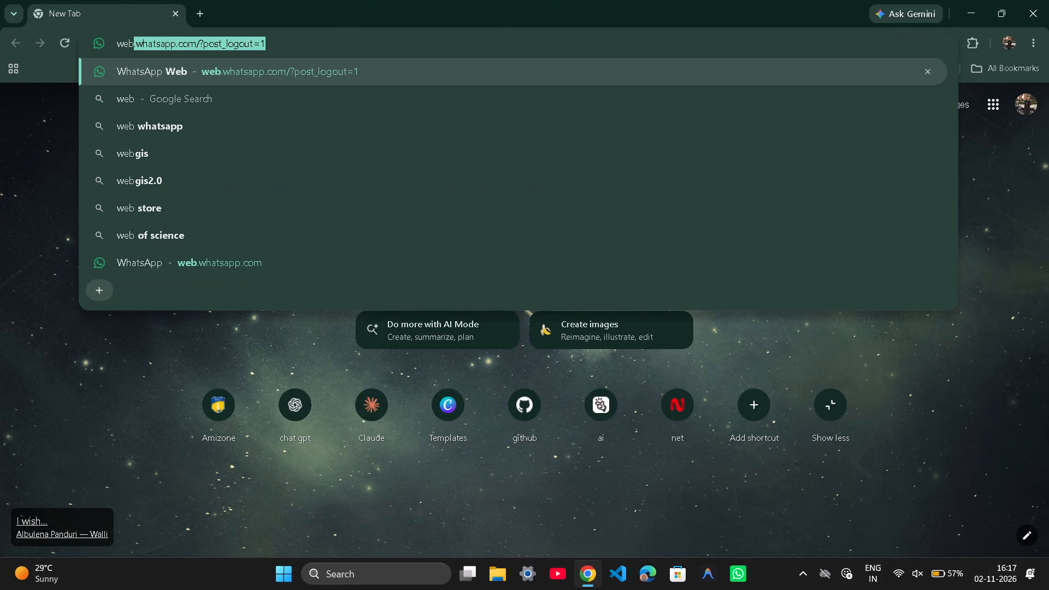
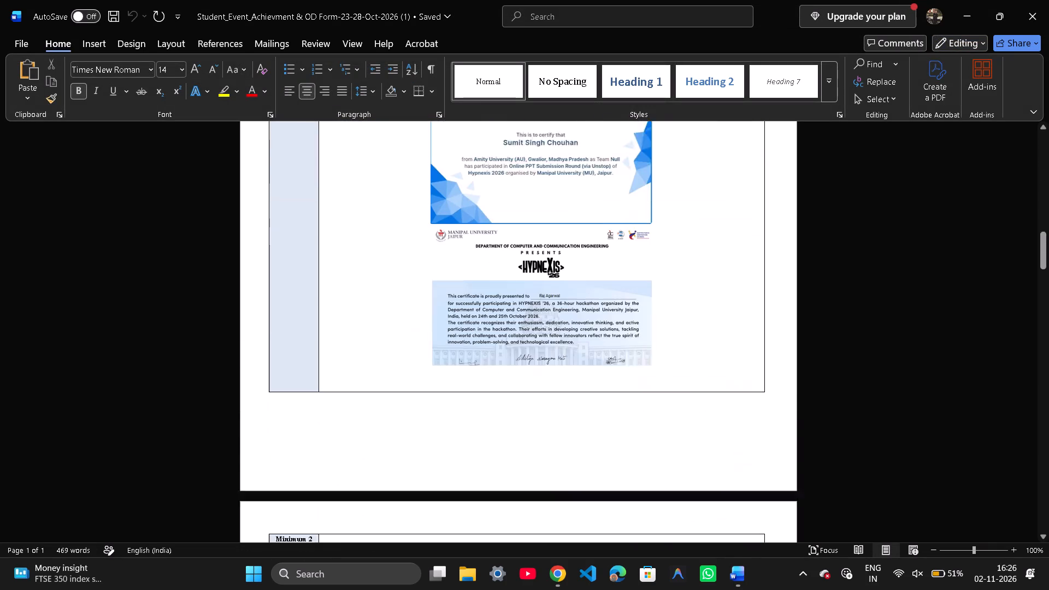
In the Word form, paste the copied certificate screenshot into the table cell after the last Hypnexis '26 certificate.
{"action": "scroll", "coordinate": [618, 282], "scroll_direction": "down", "scroll_amount": 1}
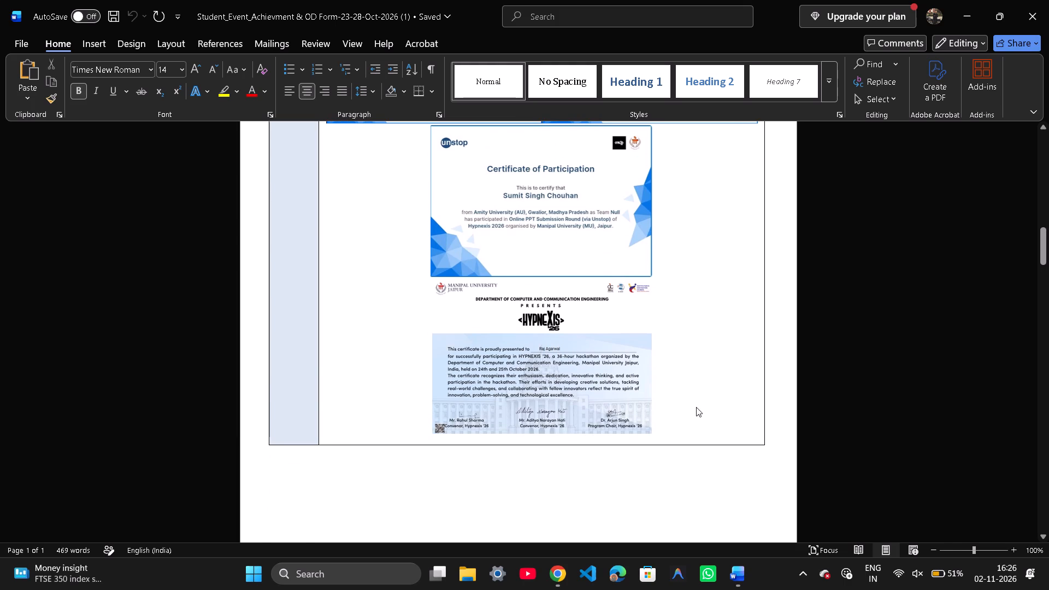
{"action": "left_click", "coordinate": [682, 418]}
{"action": "key", "text": "ctrl+v"}
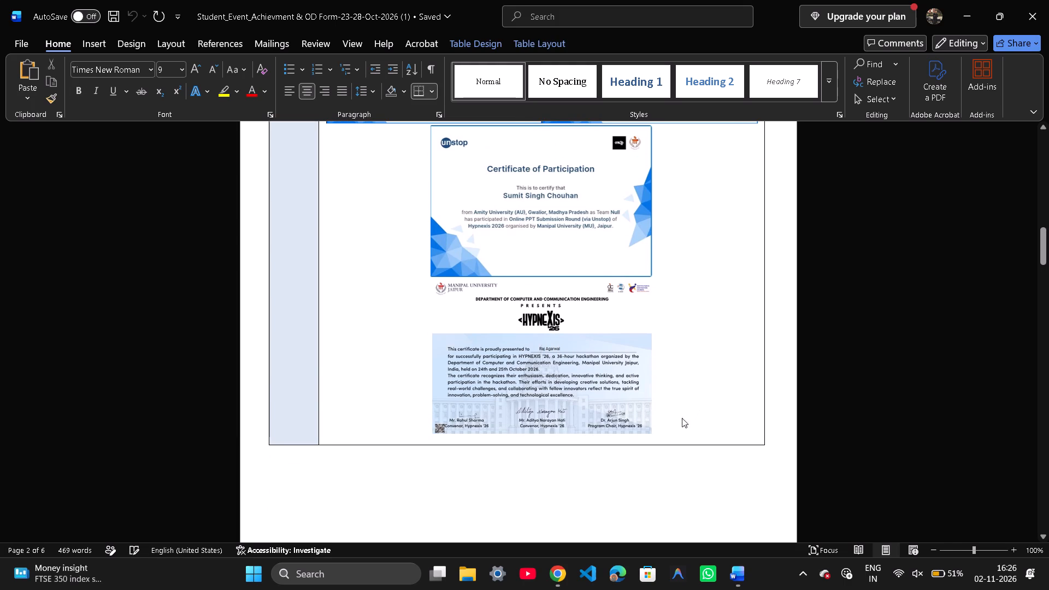
Crop the pasted WhatsApp Web screenshot to the Hypnexis certificate, starting with its top-left corner.
{"action": "left_click", "coordinate": [644, 368]}
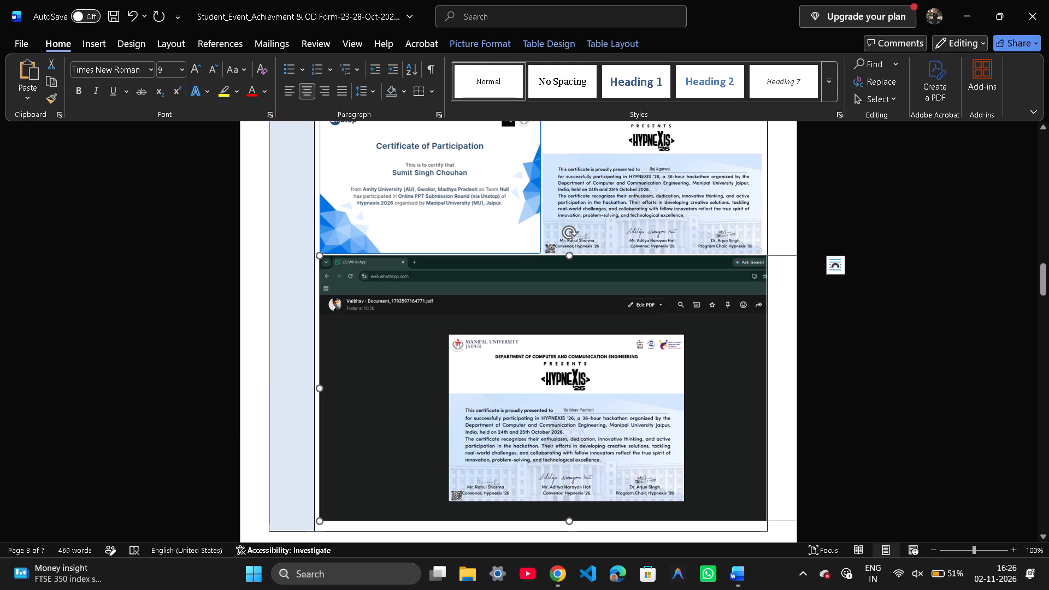
{"action": "left_click", "coordinate": [469, 46]}
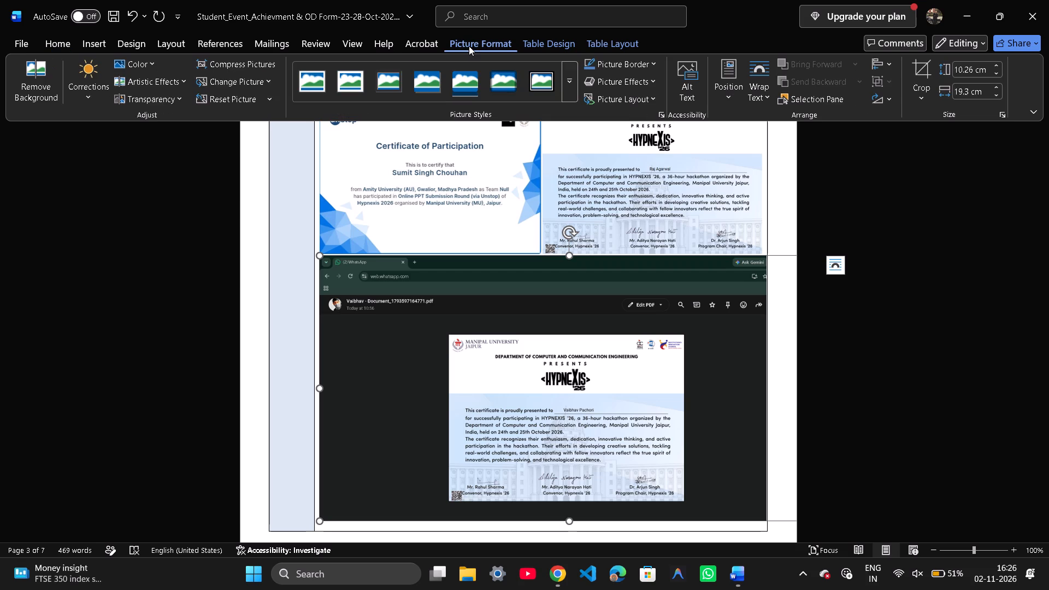
{"action": "left_click", "coordinate": [923, 70]}
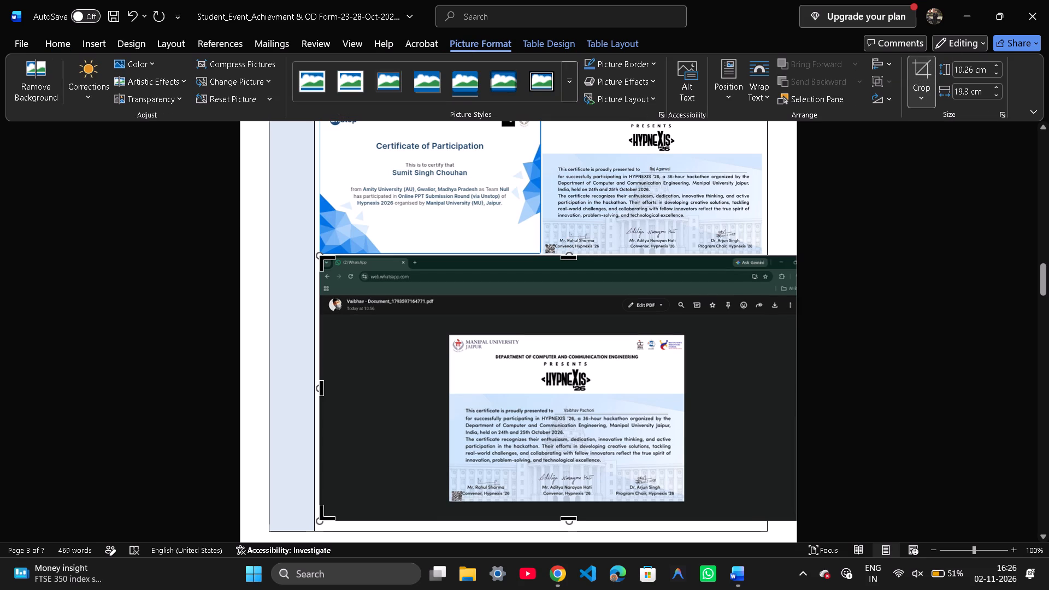
{"action": "left_click_drag", "start_coordinate": [322, 264], "coordinate": [445, 338]}
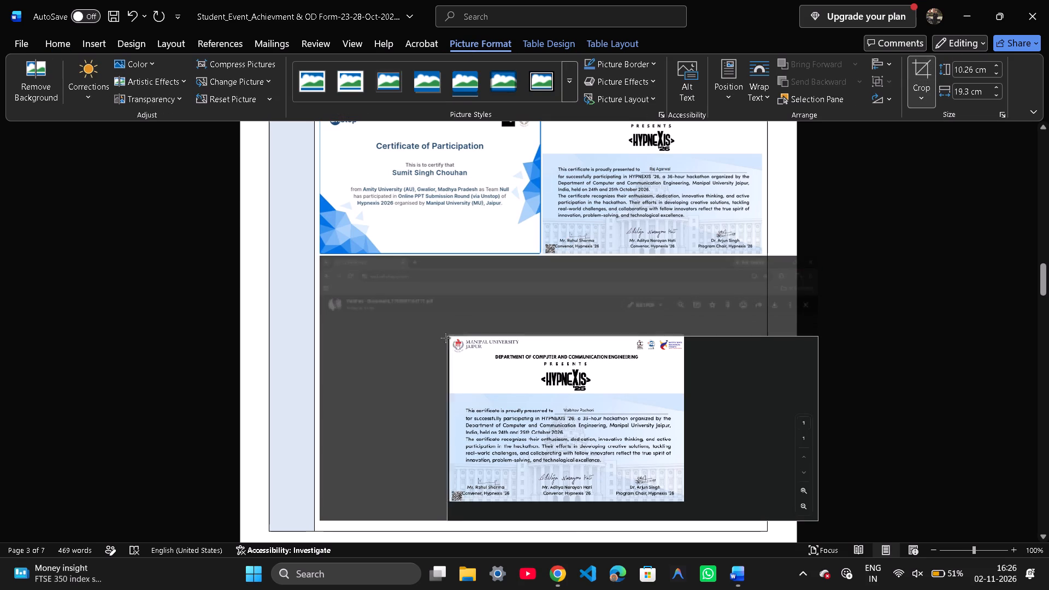
Crop the newly added Hypnexis certificate screenshot to the certificate's edges, about 6.5 cm high and 9 cm wide.
{"action": "left_click_drag", "start_coordinate": [445, 338], "coordinate": [449, 331]}
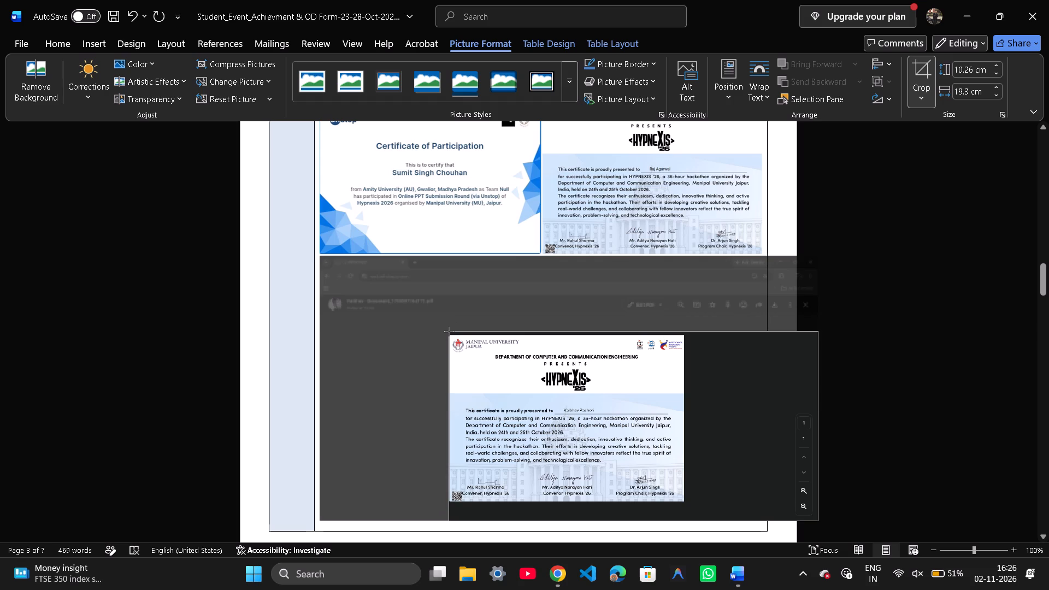
{"action": "left_click_drag", "start_coordinate": [449, 331], "coordinate": [448, 334]}
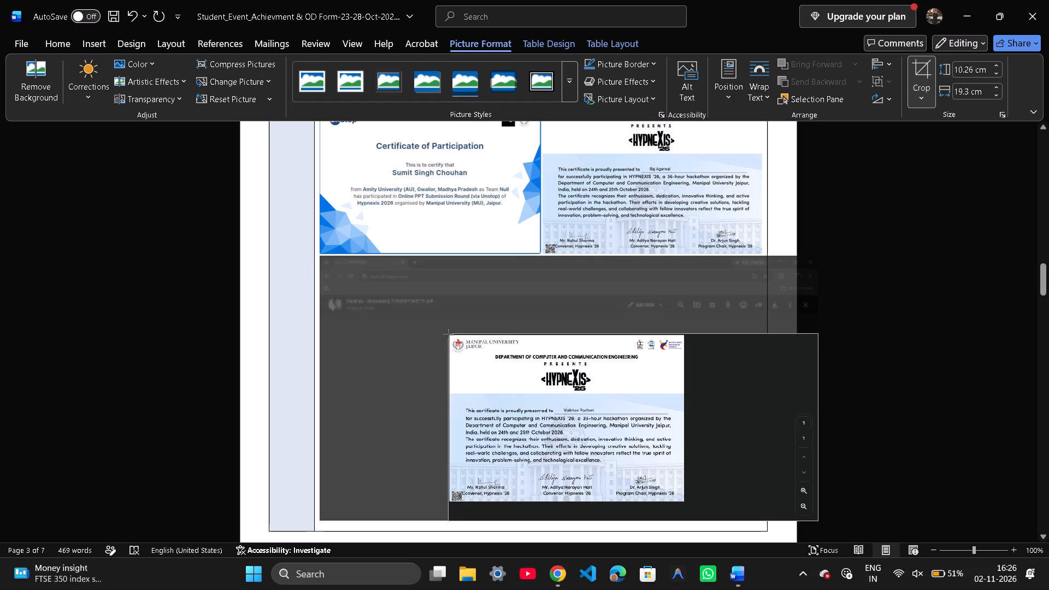
{"action": "left_click_drag", "start_coordinate": [448, 334], "coordinate": [449, 334]}
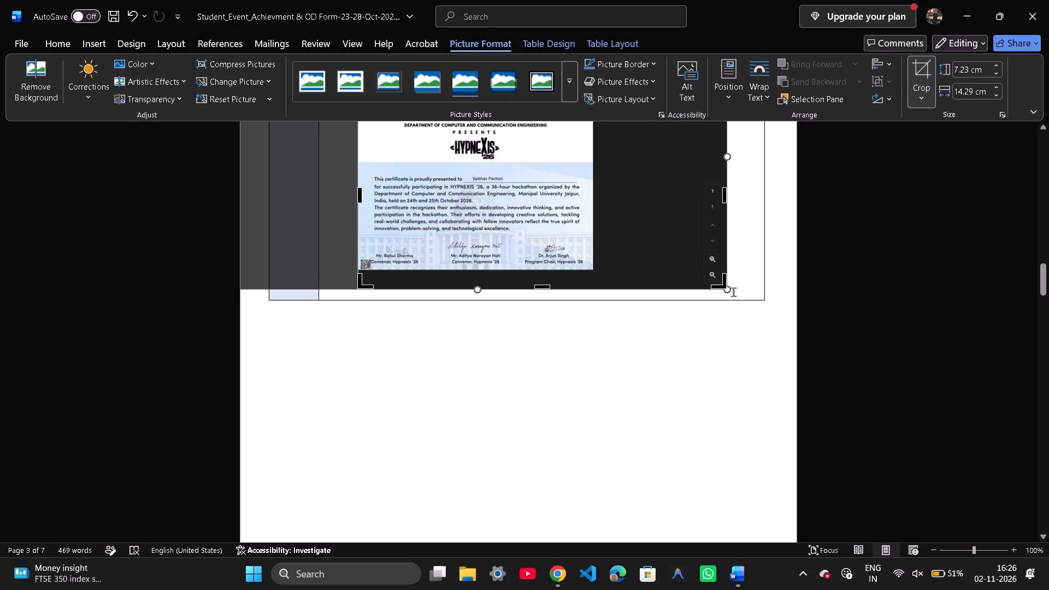
{"action": "left_click_drag", "start_coordinate": [723, 286], "coordinate": [629, 285]}
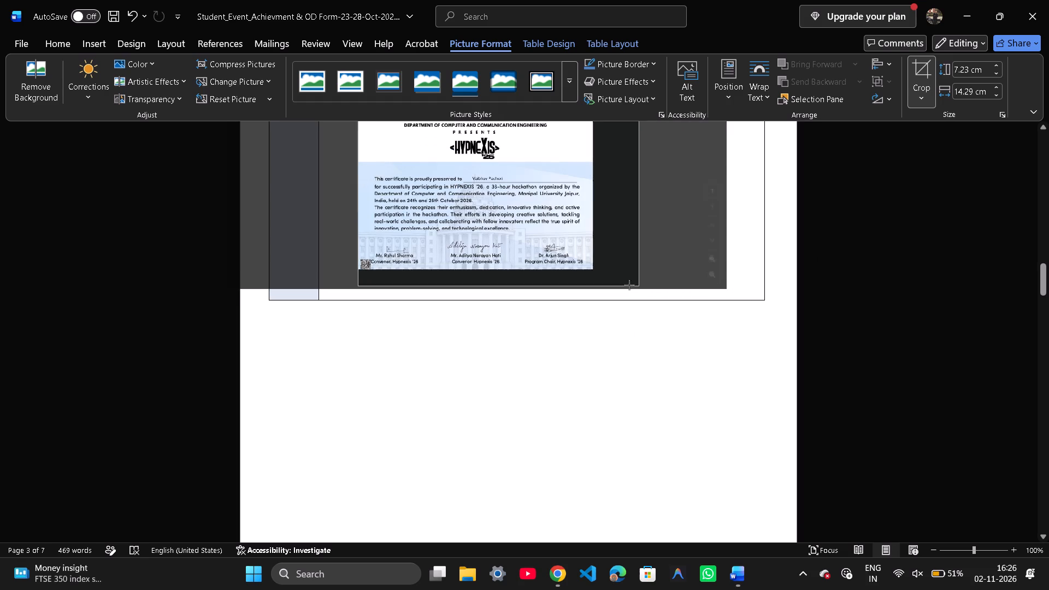
{"action": "left_click_drag", "start_coordinate": [629, 285], "coordinate": [595, 268]}
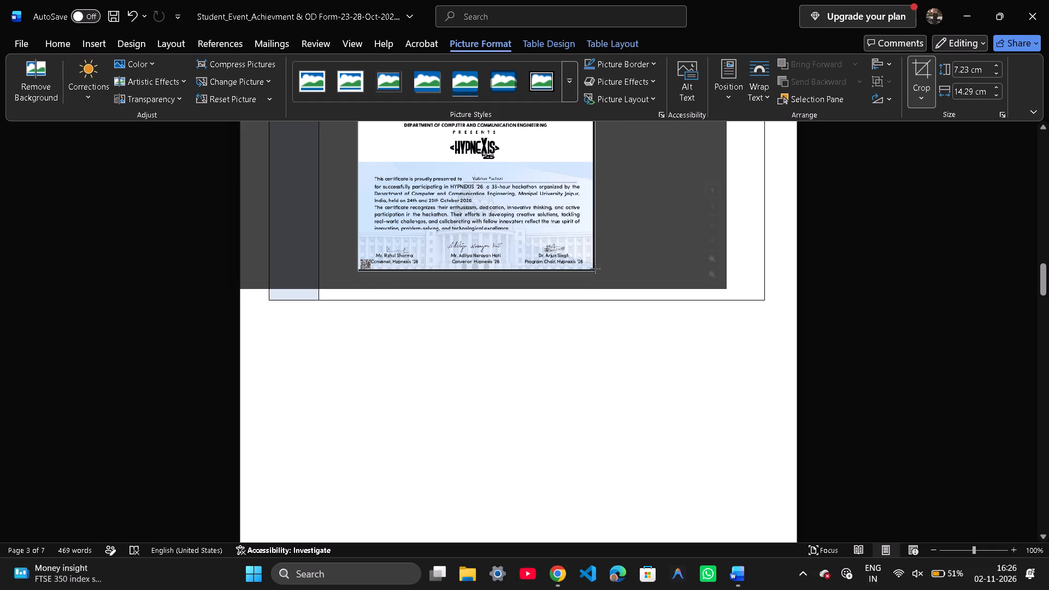
{"action": "left_click_drag", "start_coordinate": [595, 268], "coordinate": [591, 270]}
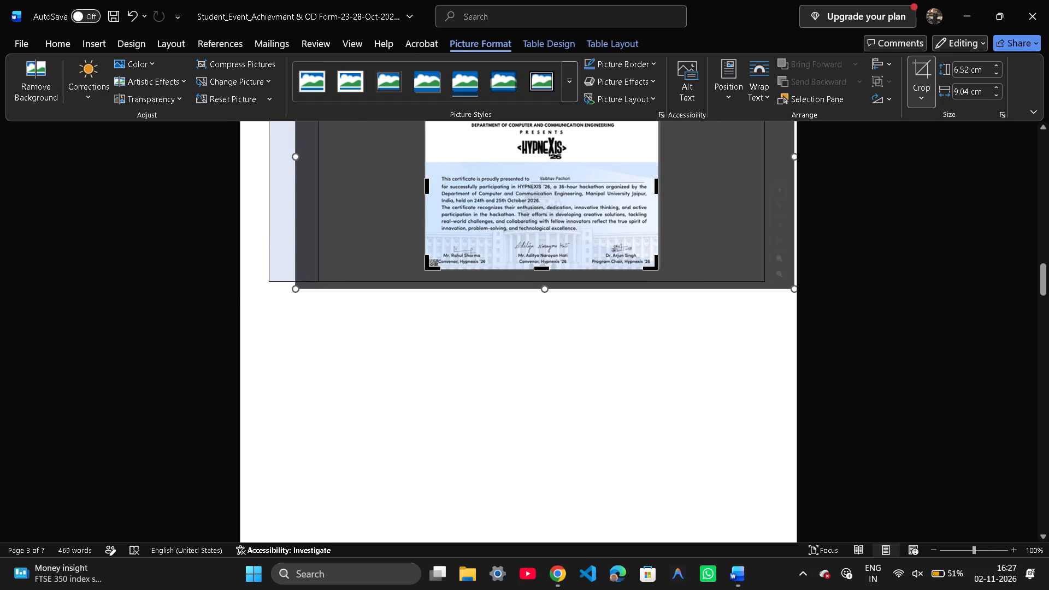
{"action": "left_click", "coordinate": [698, 243]}
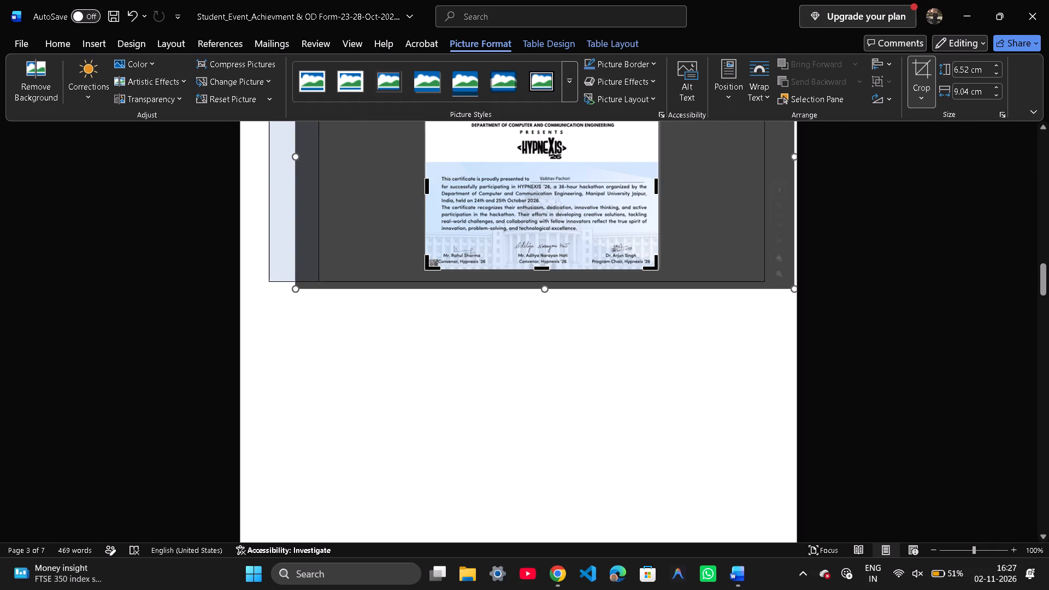
{"action": "left_click", "coordinate": [693, 364]}
Shrink the cropped Hypnexis certificate proportionally until it fits side by side with the other Hypnexis certificate.
{"action": "scroll", "coordinate": [693, 364], "scroll_direction": "up", "scroll_amount": 4}
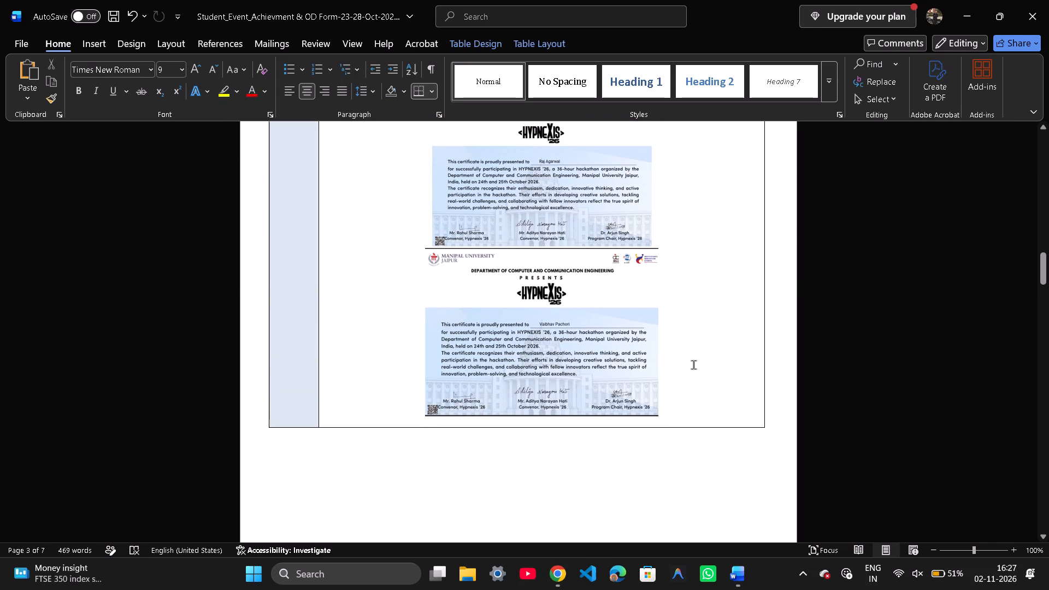
{"action": "scroll", "coordinate": [693, 364], "scroll_direction": "up", "scroll_amount": 1}
{"action": "left_click", "coordinate": [523, 309]}
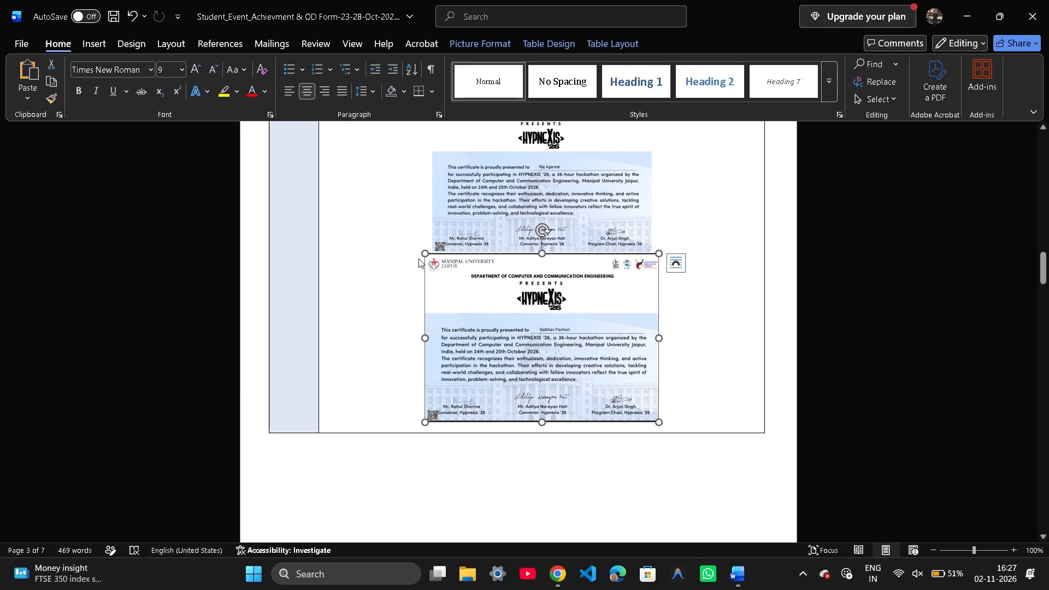
{"action": "left_click_drag", "start_coordinate": [426, 252], "coordinate": [444, 262]}
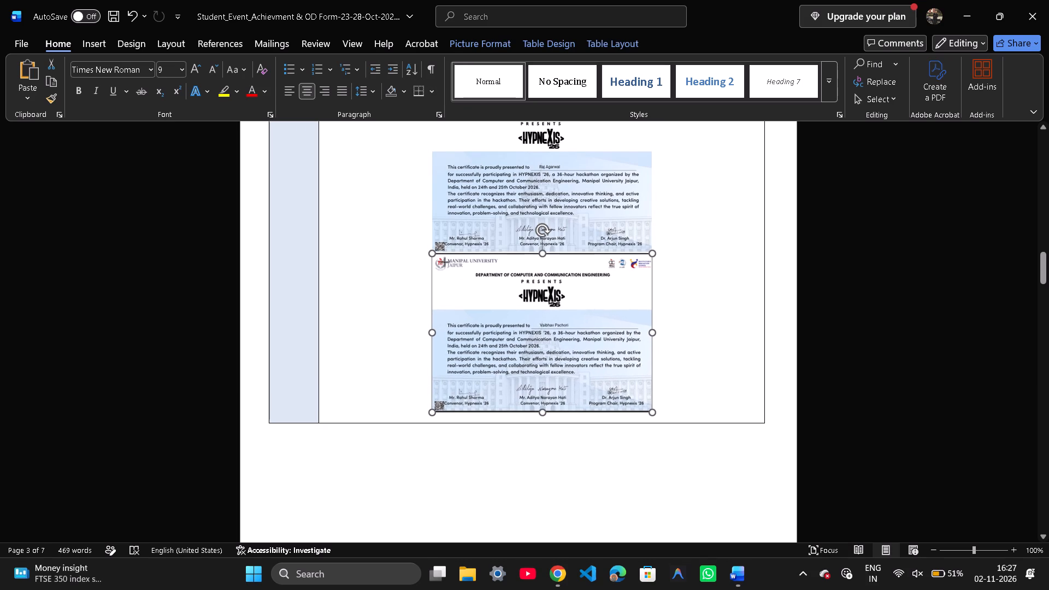
{"action": "left_click_drag", "start_coordinate": [444, 262], "coordinate": [457, 270]}
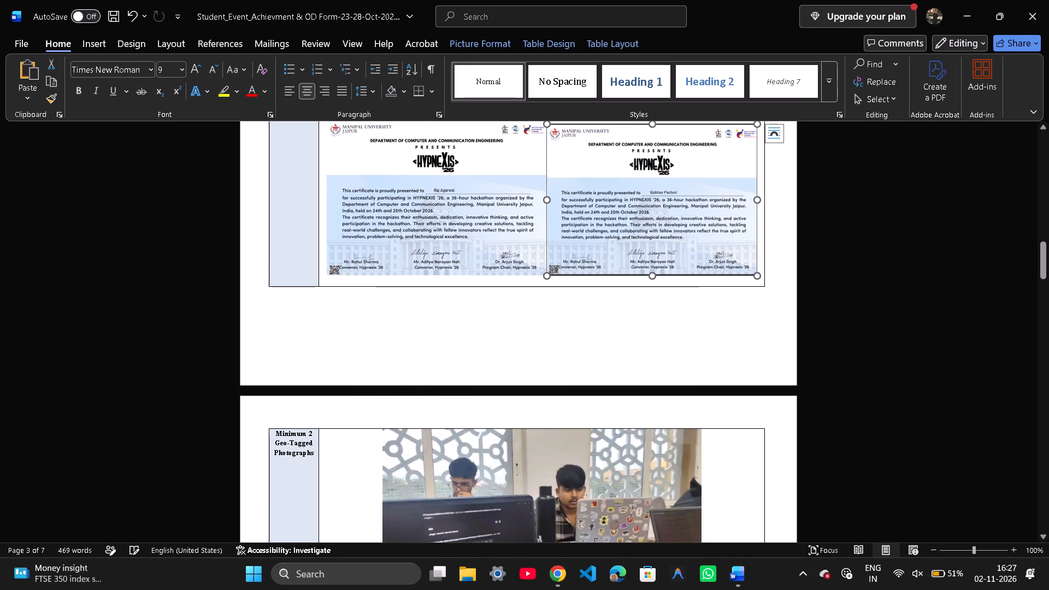
{"action": "scroll", "coordinate": [744, 327], "scroll_direction": "up", "scroll_amount": 3}
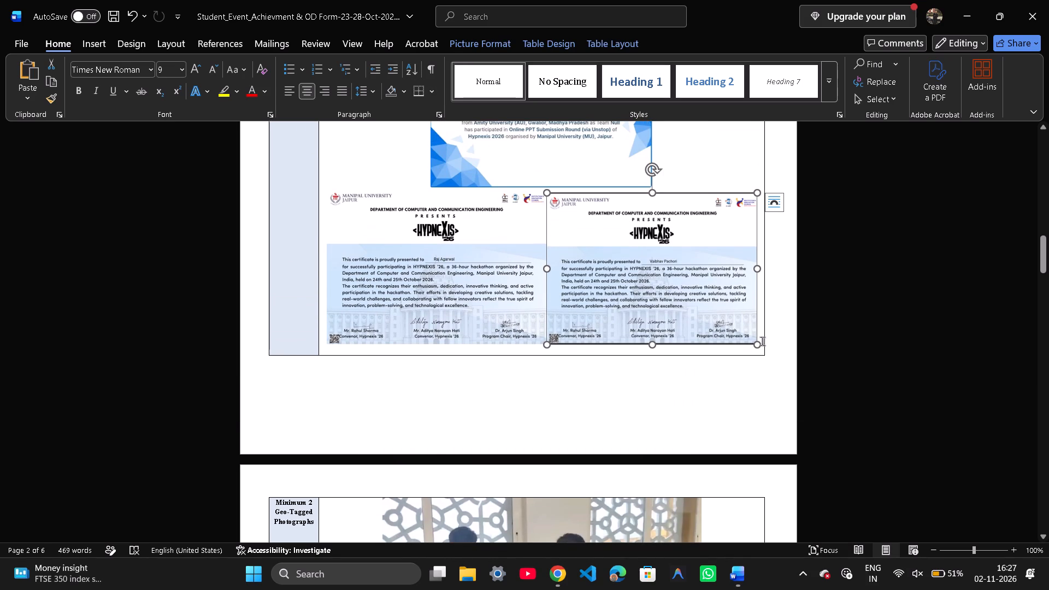
{"action": "left_click", "coordinate": [761, 334]}
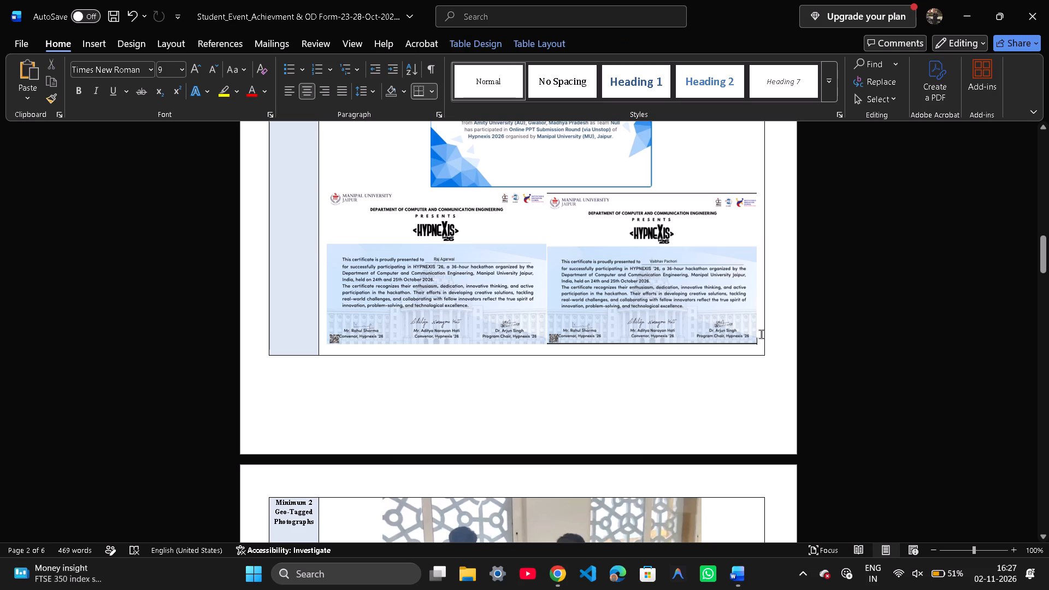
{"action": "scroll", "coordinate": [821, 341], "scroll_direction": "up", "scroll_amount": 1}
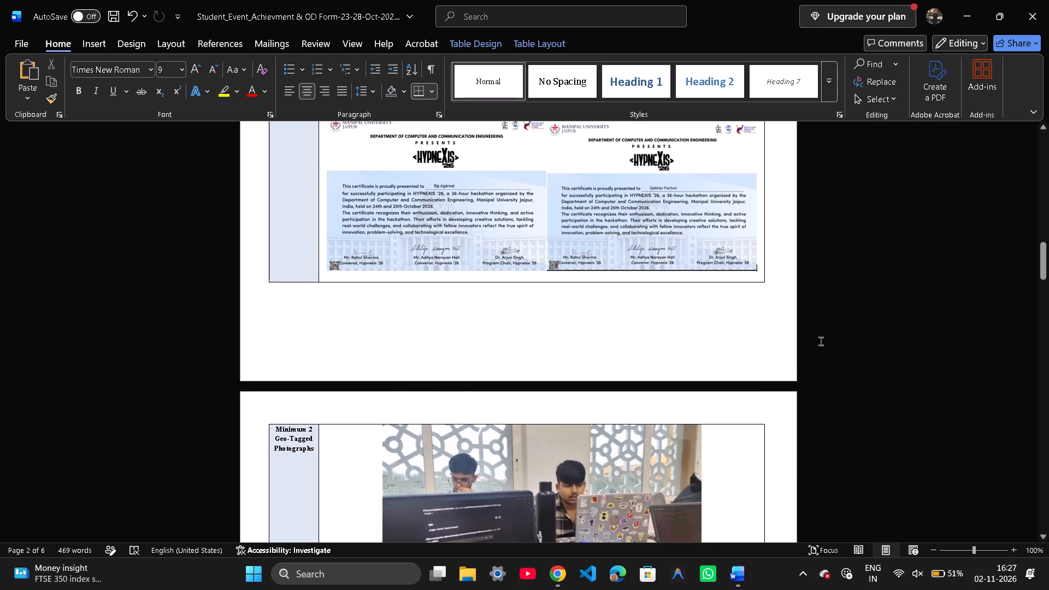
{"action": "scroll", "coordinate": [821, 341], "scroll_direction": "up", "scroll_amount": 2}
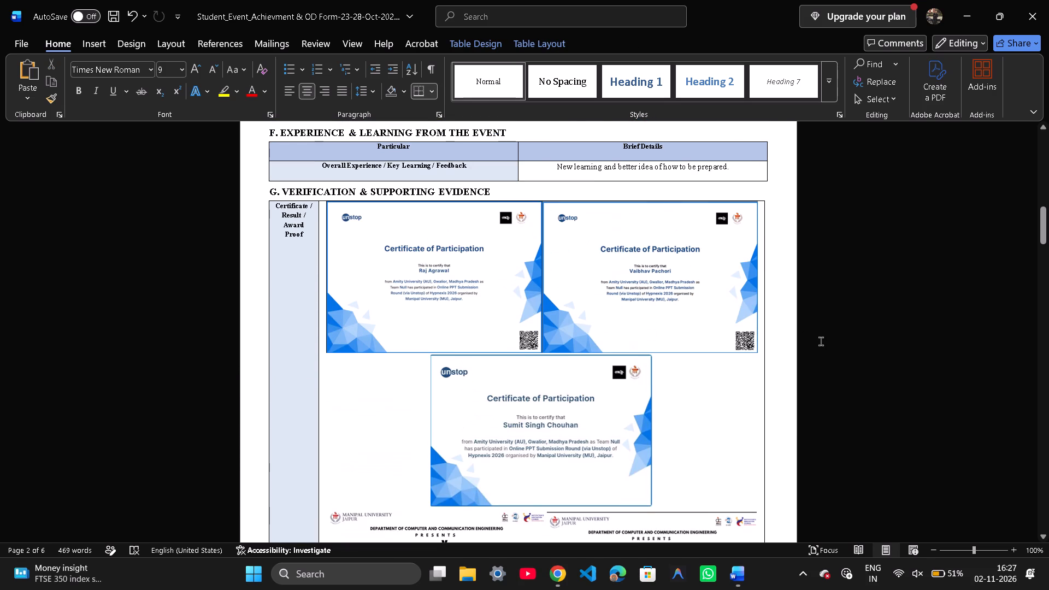
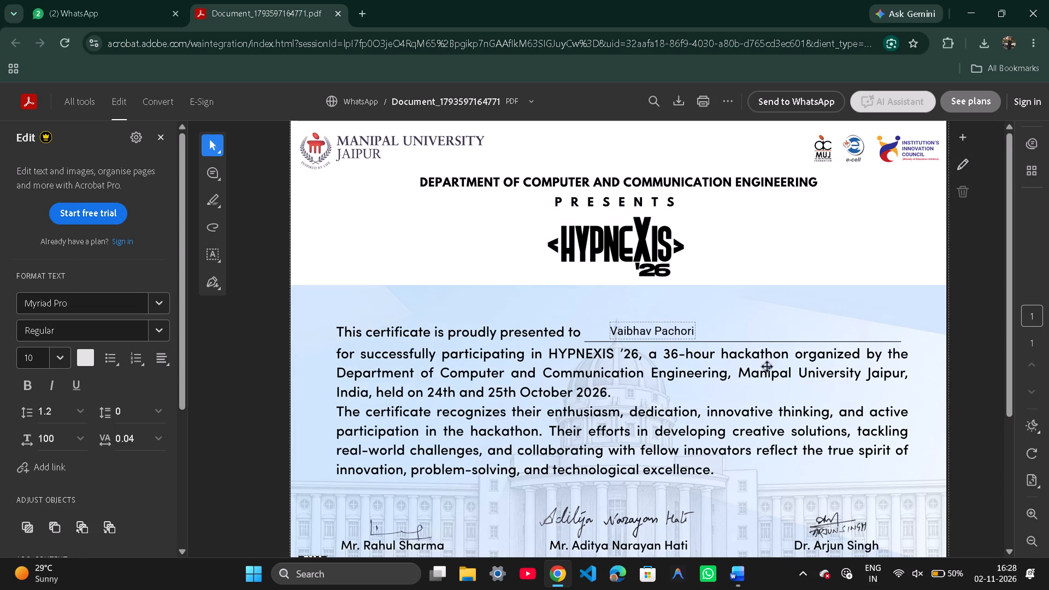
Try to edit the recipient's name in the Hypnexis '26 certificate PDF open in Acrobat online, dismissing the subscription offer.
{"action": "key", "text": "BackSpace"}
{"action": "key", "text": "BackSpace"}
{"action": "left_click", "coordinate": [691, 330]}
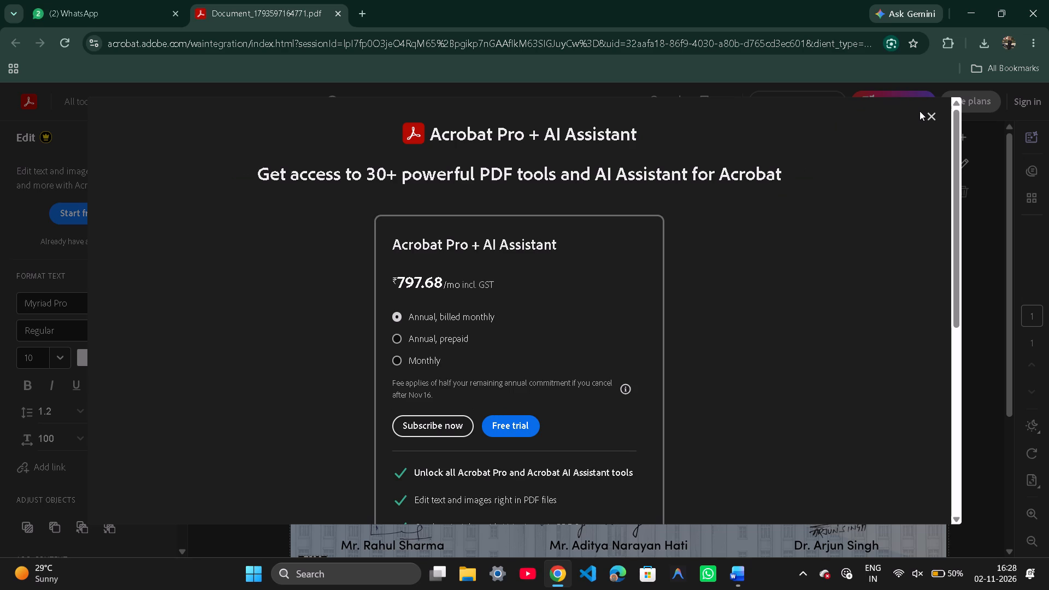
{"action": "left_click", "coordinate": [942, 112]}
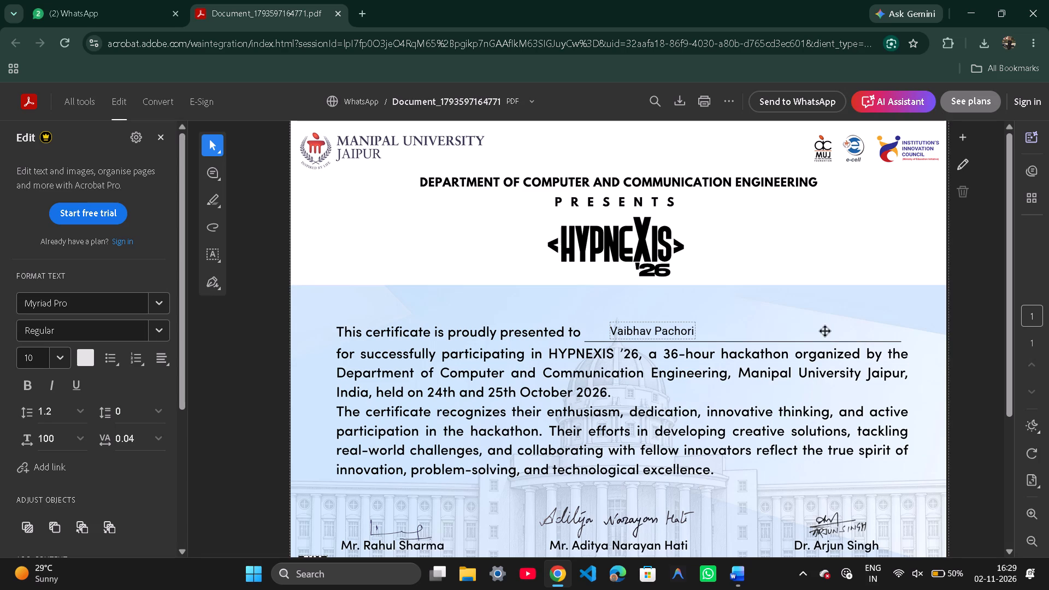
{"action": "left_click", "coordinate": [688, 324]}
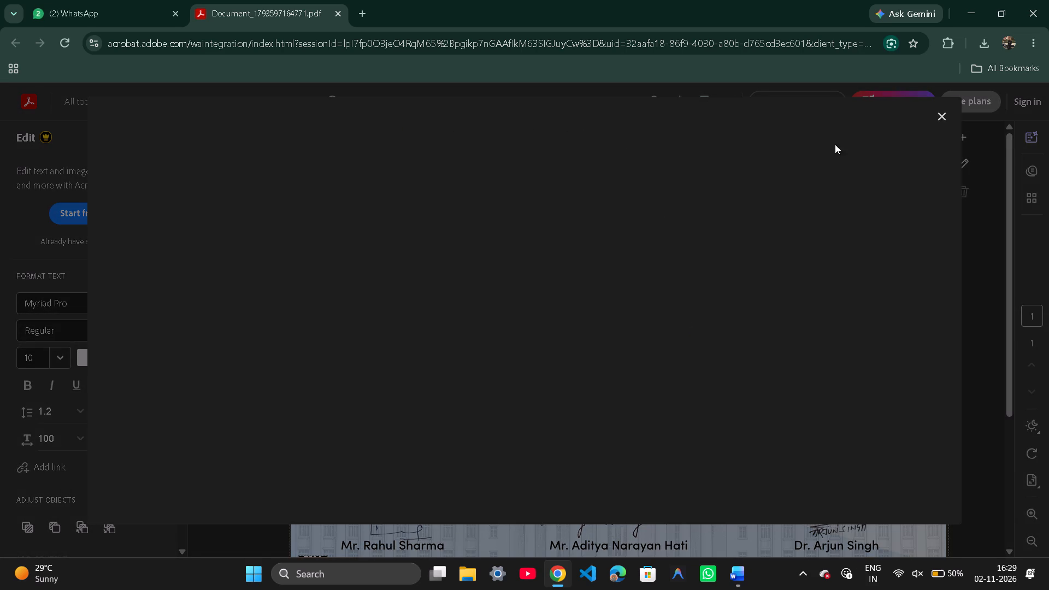
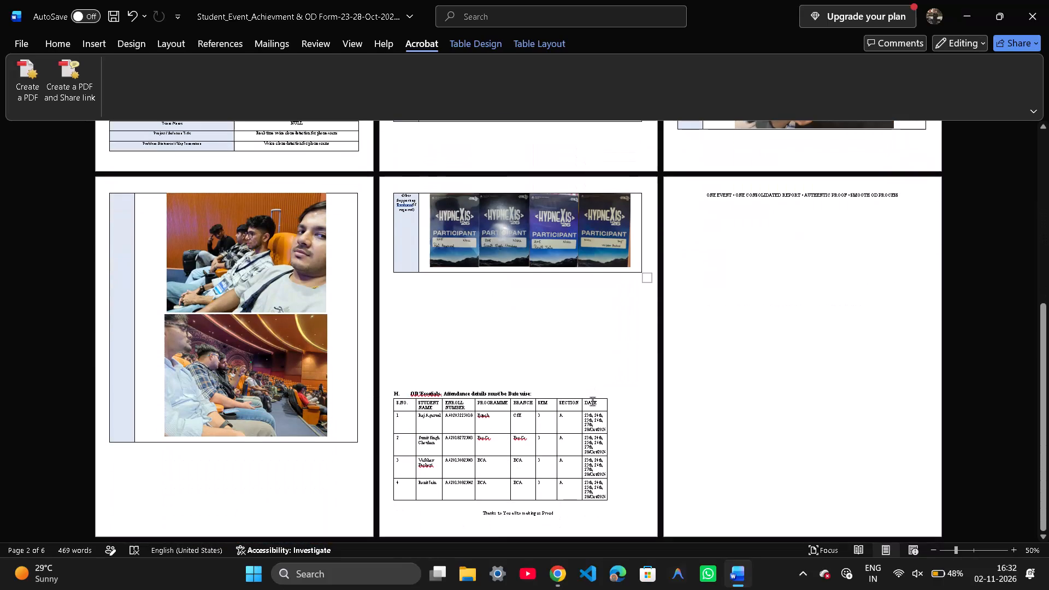
Review the form's pages, then closely check the arrangement of the Unstop and Hypnexis certificates in the certificate proof row.
{"action": "scroll", "coordinate": [592, 401], "scroll_direction": "down", "scroll_amount": 2}
{"action": "scroll", "coordinate": [592, 401], "scroll_direction": "up", "scroll_amount": 8}
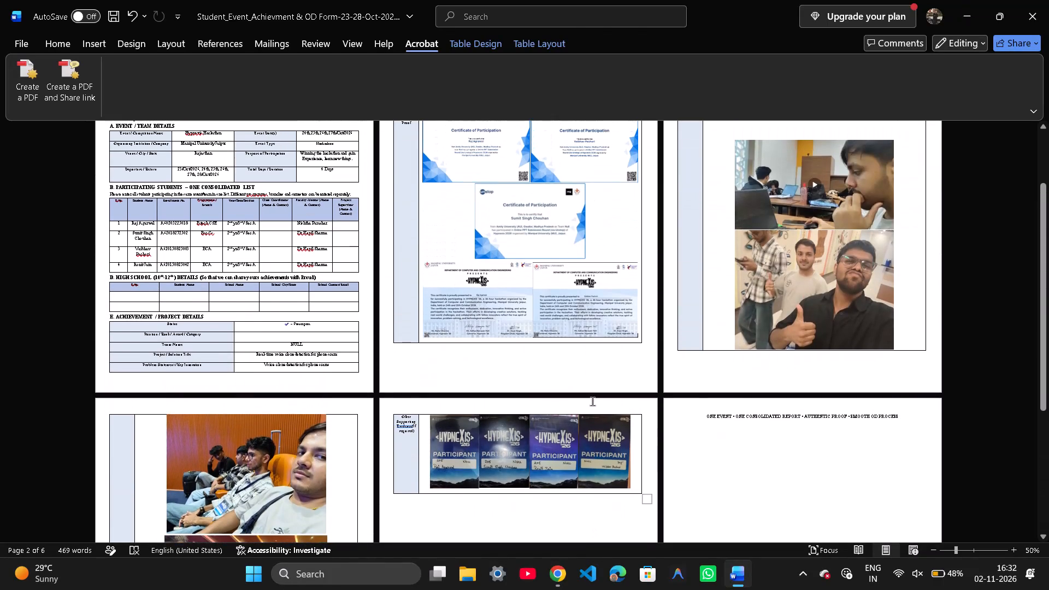
{"action": "scroll", "coordinate": [592, 401], "scroll_direction": "up", "scroll_amount": 1}
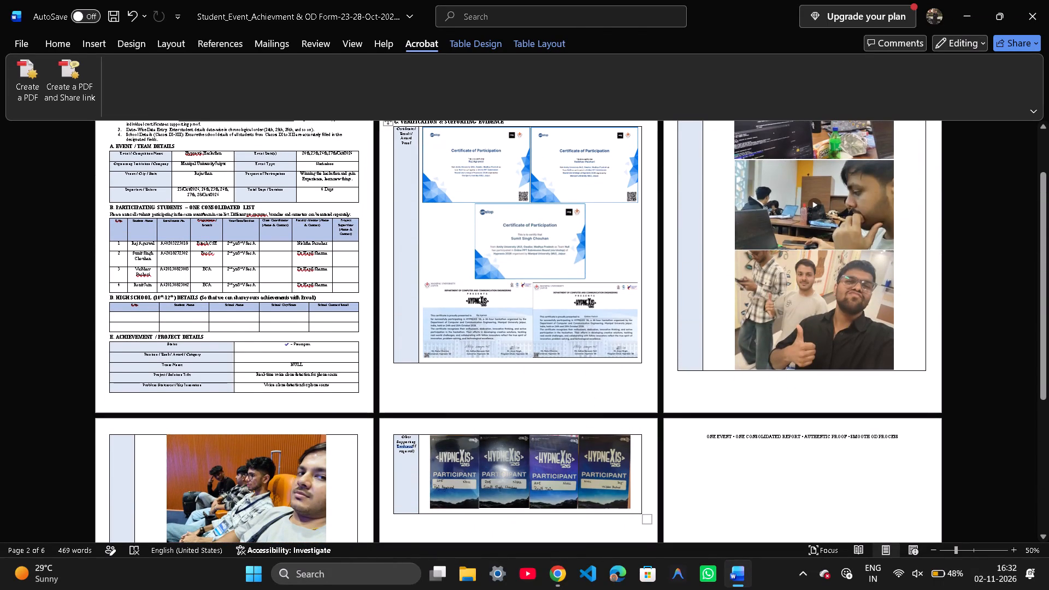
{"action": "scroll", "coordinate": [597, 157], "scroll_direction": "up", "scroll_amount": 7, "text": "ctrl"}
{"action": "scroll", "coordinate": [597, 157], "scroll_direction": "up", "scroll_amount": 5}
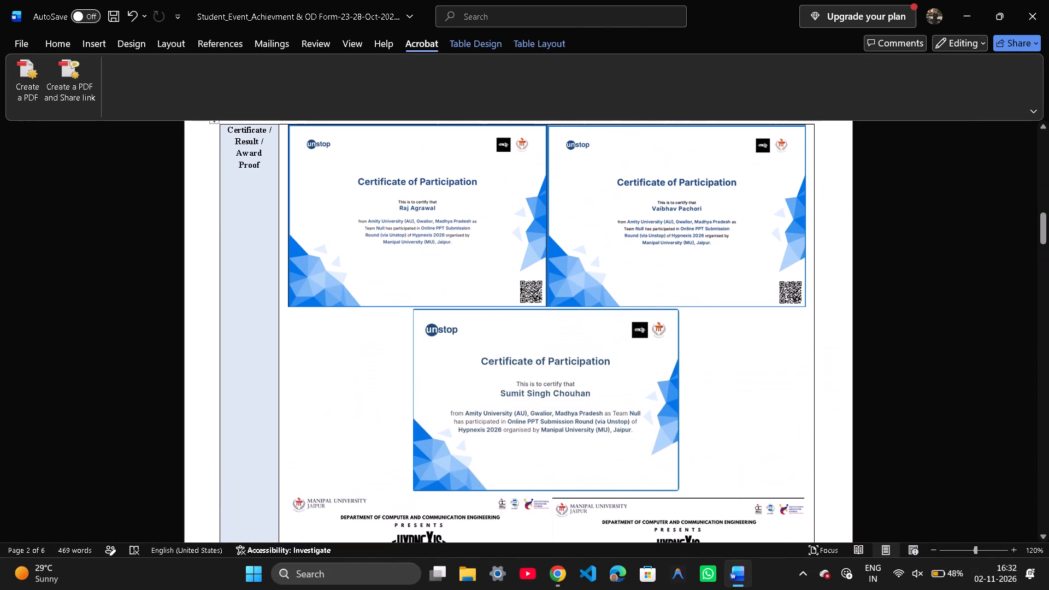
{"action": "scroll", "coordinate": [597, 157], "scroll_direction": "down", "scroll_amount": 4}
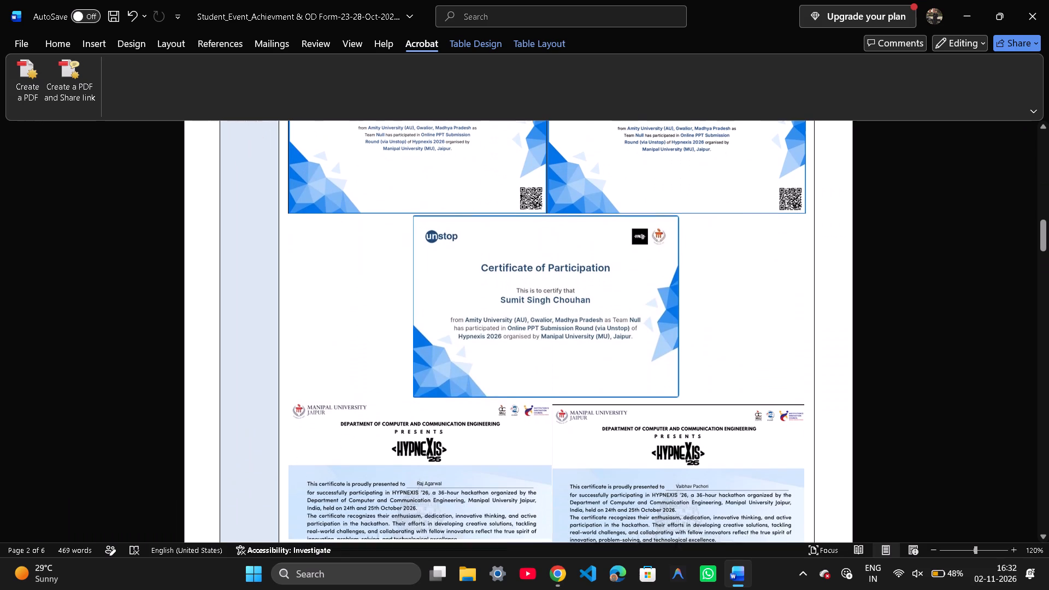
{"action": "scroll", "coordinate": [597, 157], "scroll_direction": "up", "scroll_amount": 1}
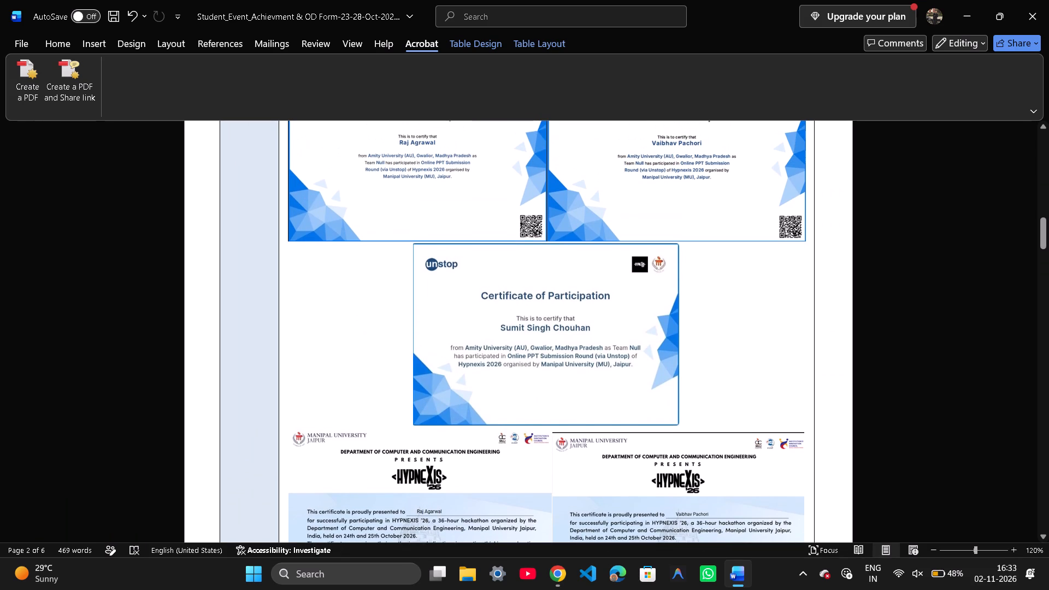
{"action": "scroll", "coordinate": [594, 163], "scroll_direction": "down", "scroll_amount": 4}
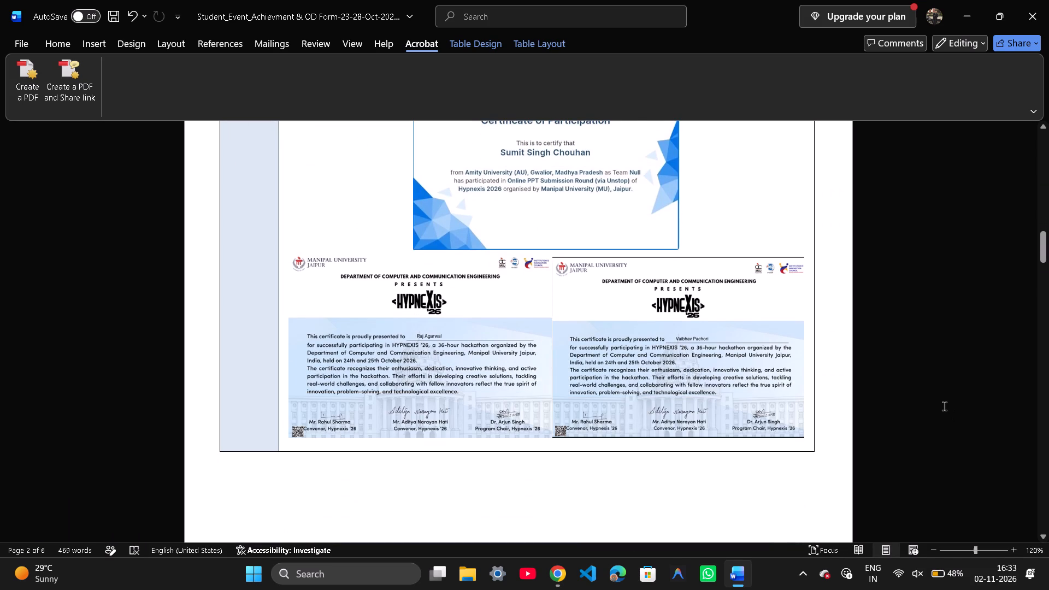
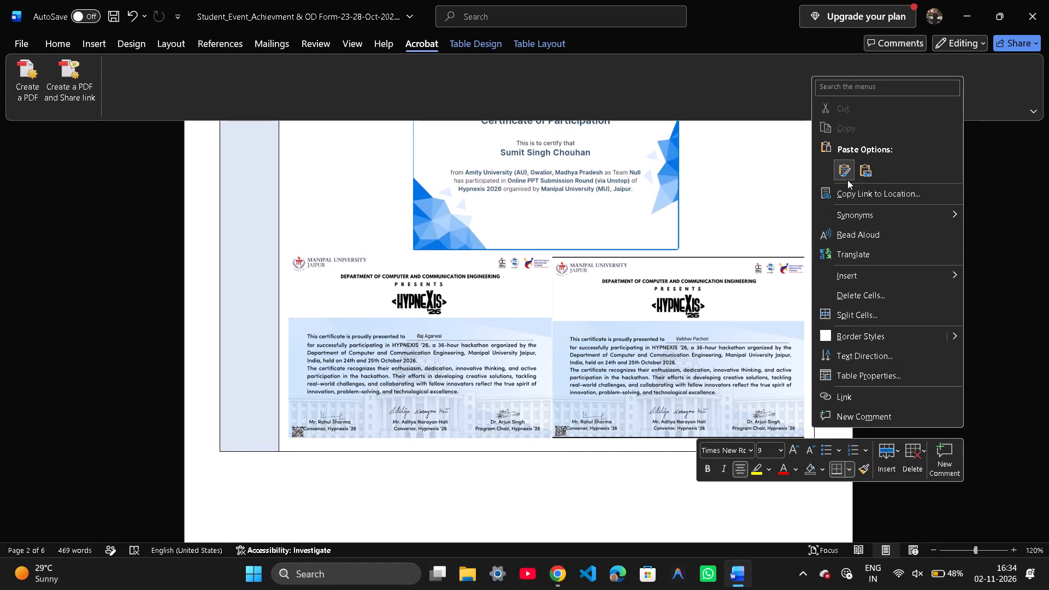
Paste the copied Hypnexis certificate as a picture after the existing certificates in the certificate proof row.
{"action": "left_click", "coordinate": [866, 174]}
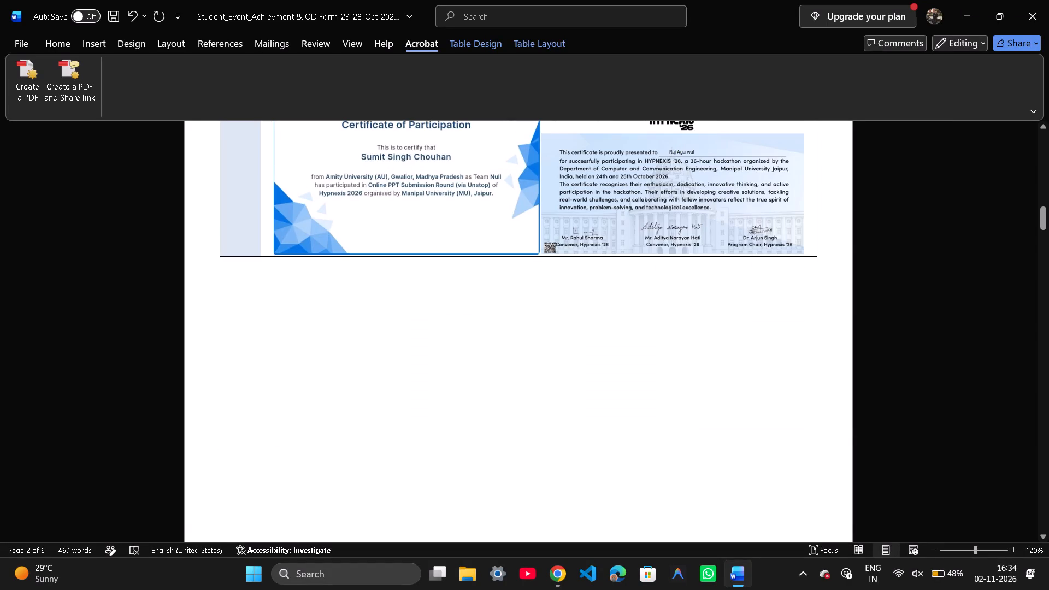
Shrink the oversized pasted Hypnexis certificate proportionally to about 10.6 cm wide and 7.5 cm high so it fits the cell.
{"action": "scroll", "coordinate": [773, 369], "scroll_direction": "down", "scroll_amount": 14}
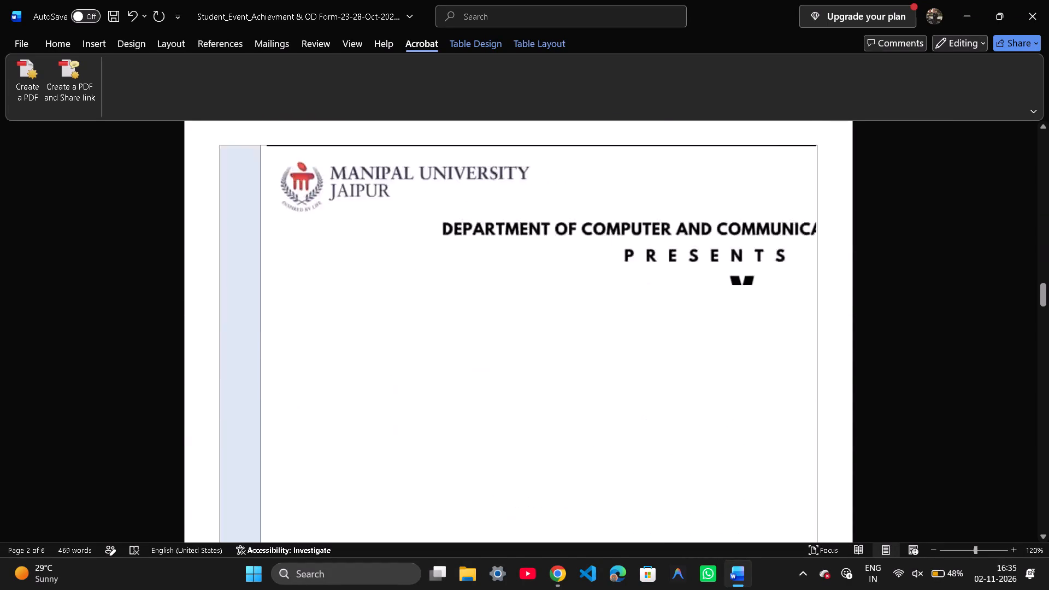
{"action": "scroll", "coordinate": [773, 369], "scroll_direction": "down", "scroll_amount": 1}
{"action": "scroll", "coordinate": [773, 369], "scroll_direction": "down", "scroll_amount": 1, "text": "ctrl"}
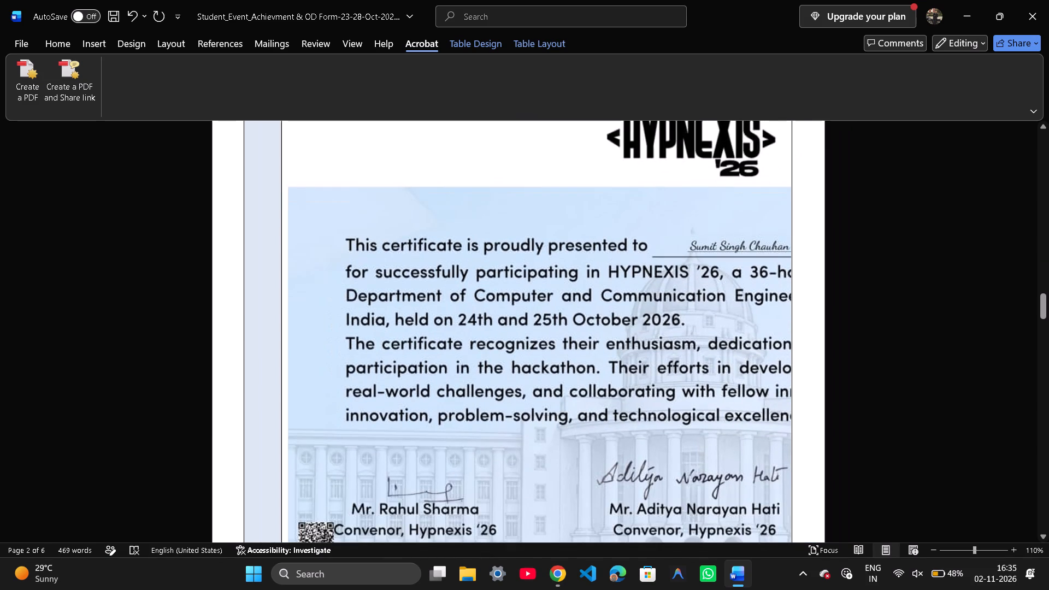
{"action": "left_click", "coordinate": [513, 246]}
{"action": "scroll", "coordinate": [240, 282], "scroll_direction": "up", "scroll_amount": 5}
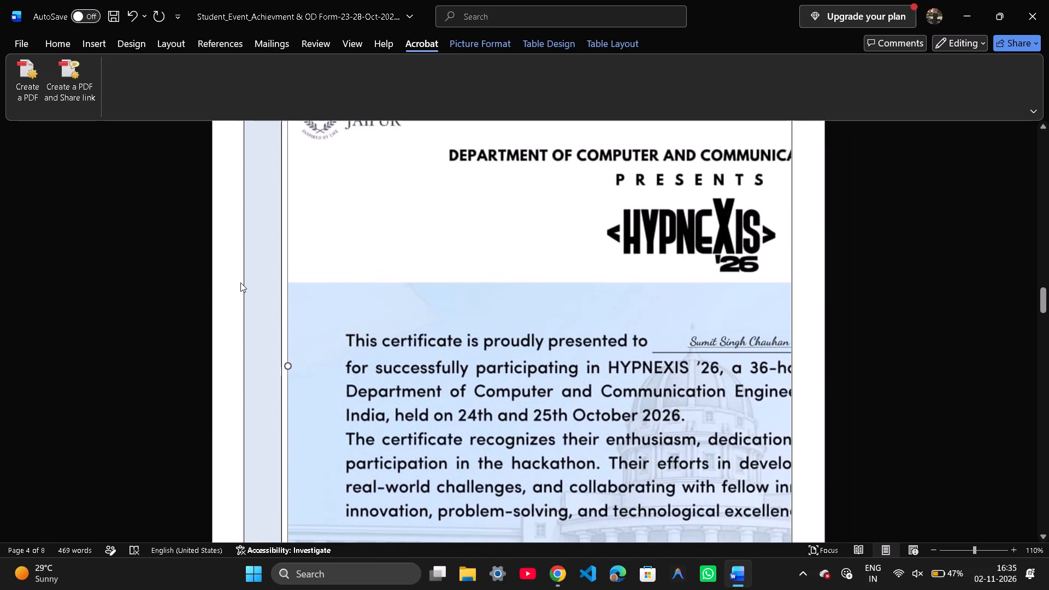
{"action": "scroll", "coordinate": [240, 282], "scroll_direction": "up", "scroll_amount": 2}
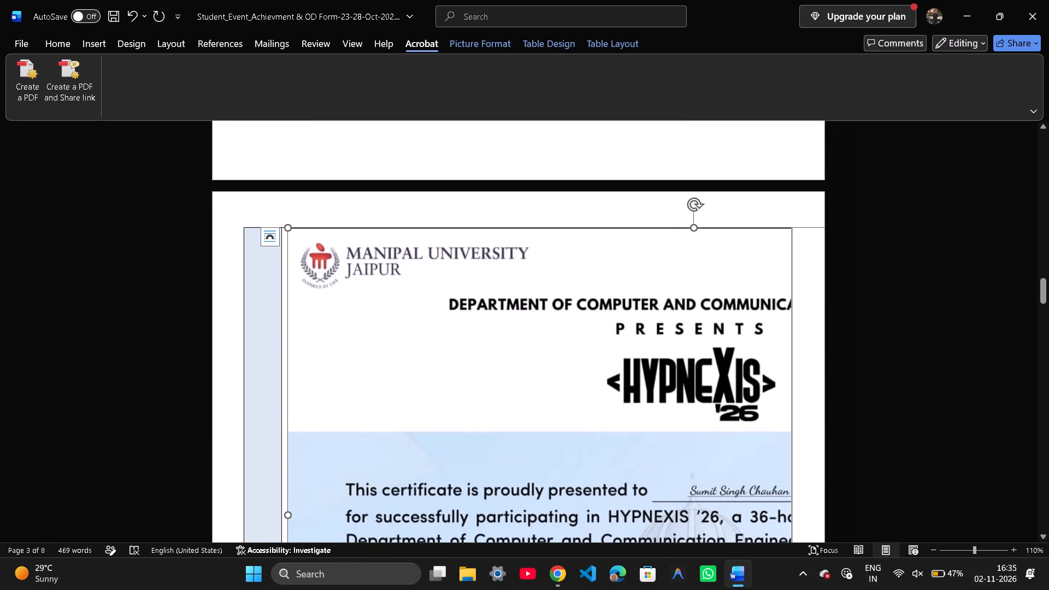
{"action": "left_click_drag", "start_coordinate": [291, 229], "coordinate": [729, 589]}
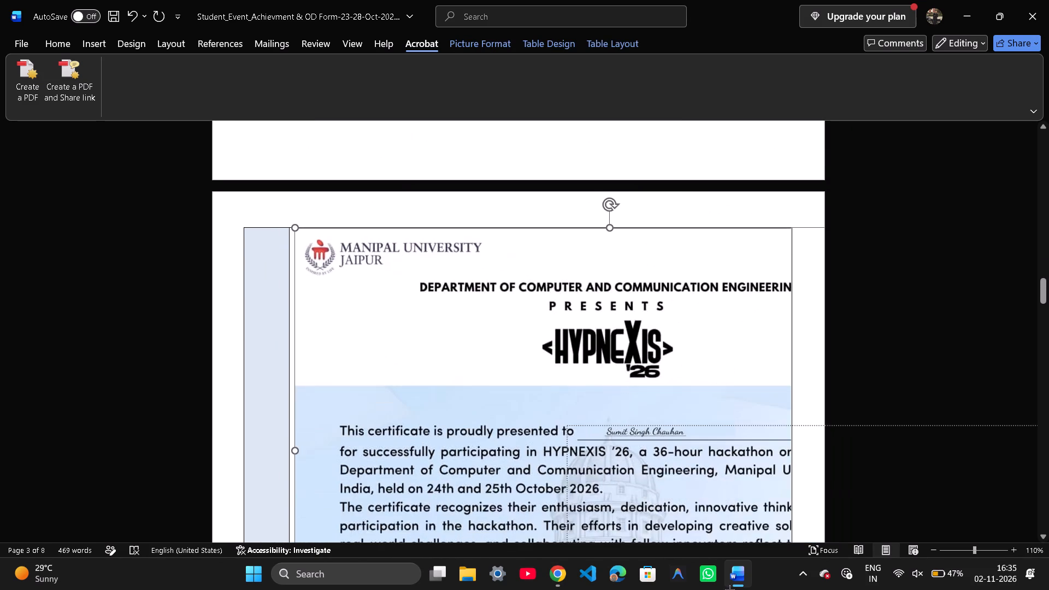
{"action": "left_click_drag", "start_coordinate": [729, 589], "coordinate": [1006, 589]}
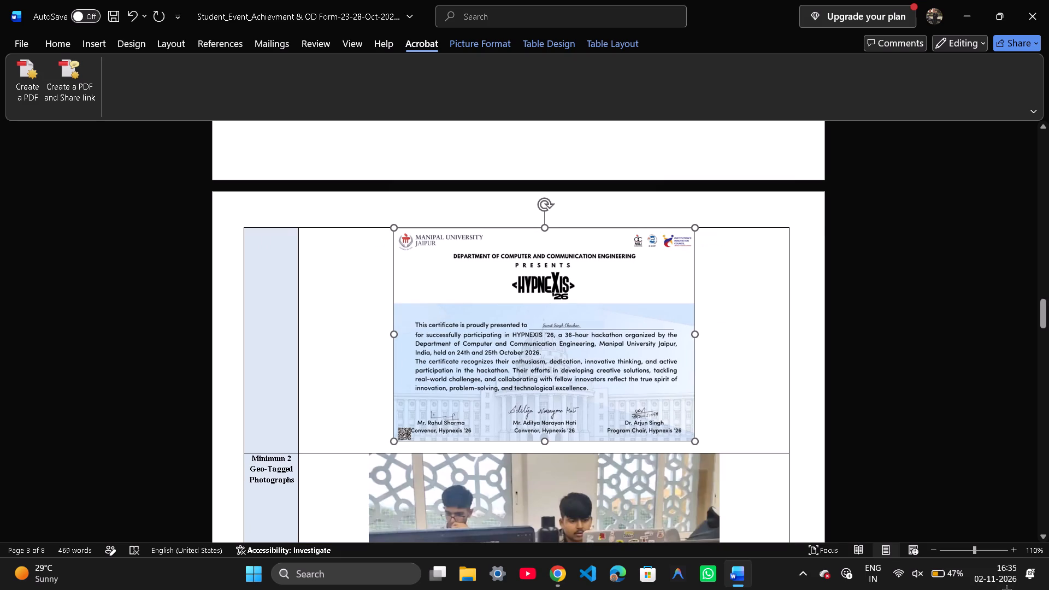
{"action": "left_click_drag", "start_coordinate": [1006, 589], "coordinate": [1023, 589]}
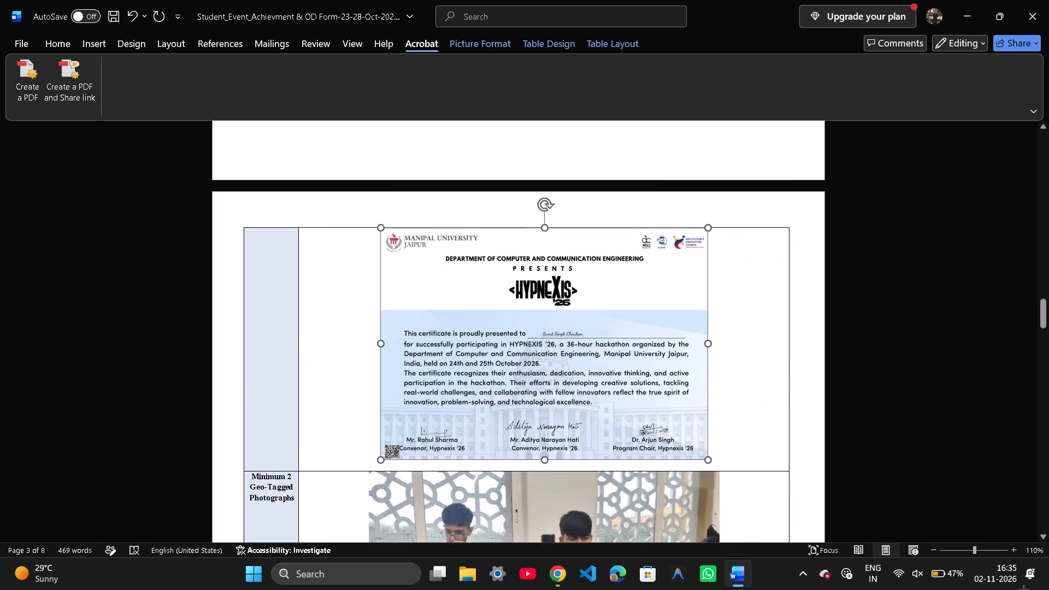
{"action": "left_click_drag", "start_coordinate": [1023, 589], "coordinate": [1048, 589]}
Compare the Hypnexis certificates' sizes and set the second of the side-by-side pair to a width of 8.51 cm.
{"action": "scroll", "coordinate": [806, 293], "scroll_direction": "up", "scroll_amount": 3}
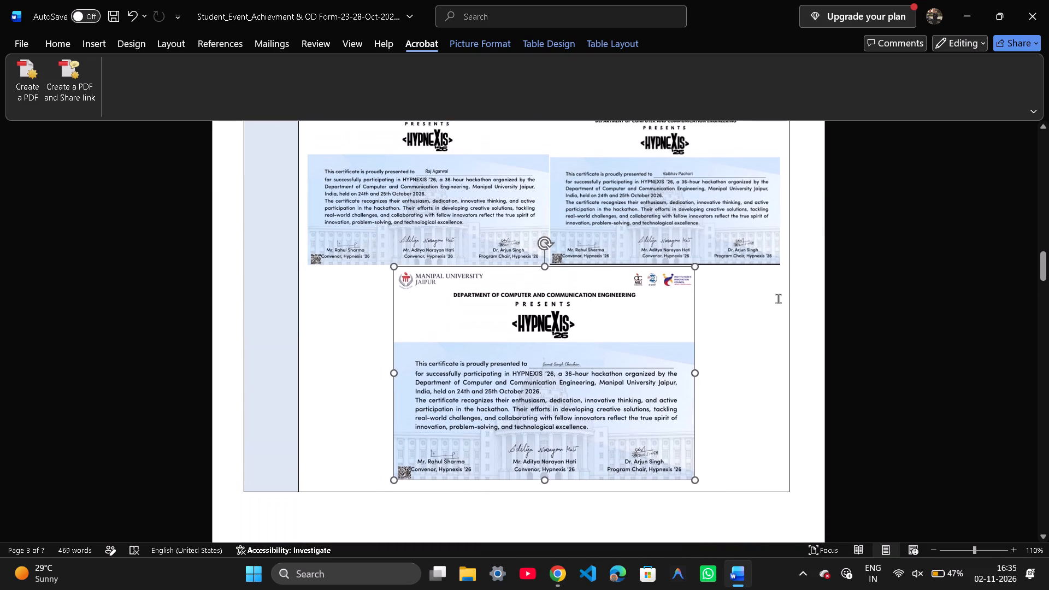
{"action": "left_click", "coordinate": [478, 41]}
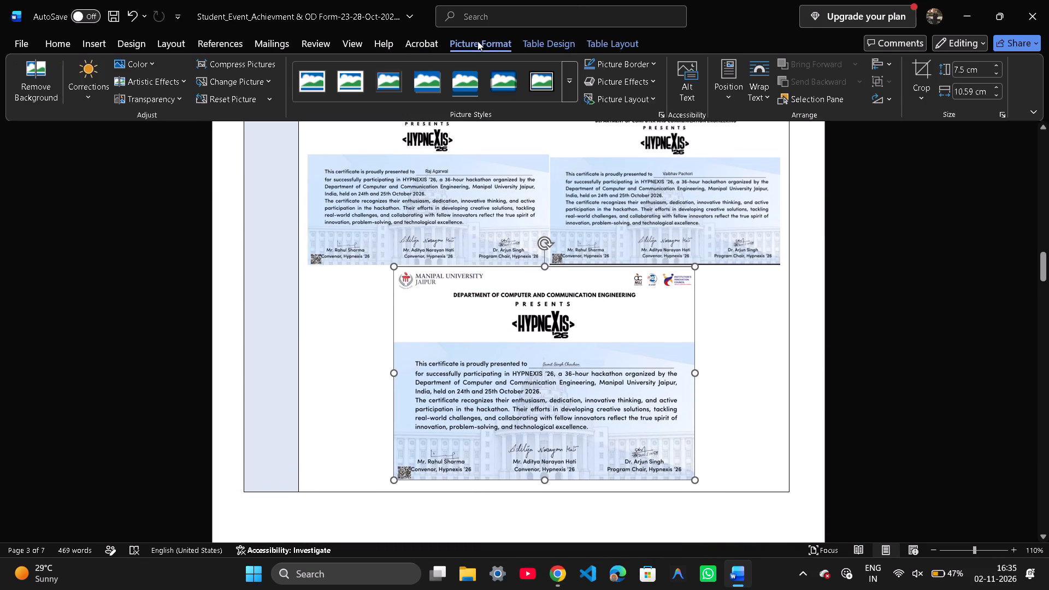
{"action": "left_click", "coordinate": [349, 198]}
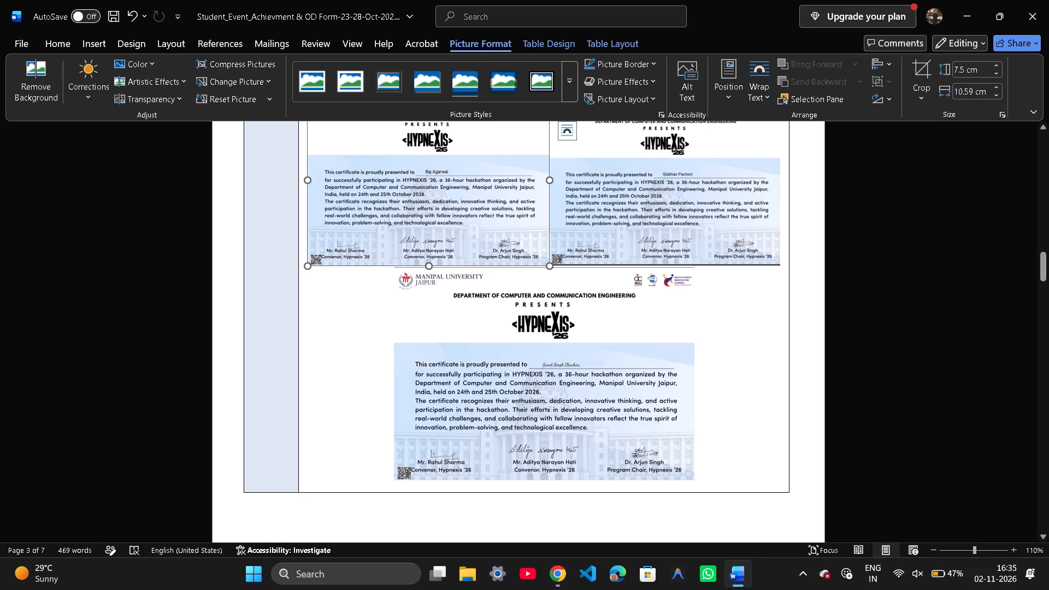
{"action": "left_click", "coordinate": [624, 216]}
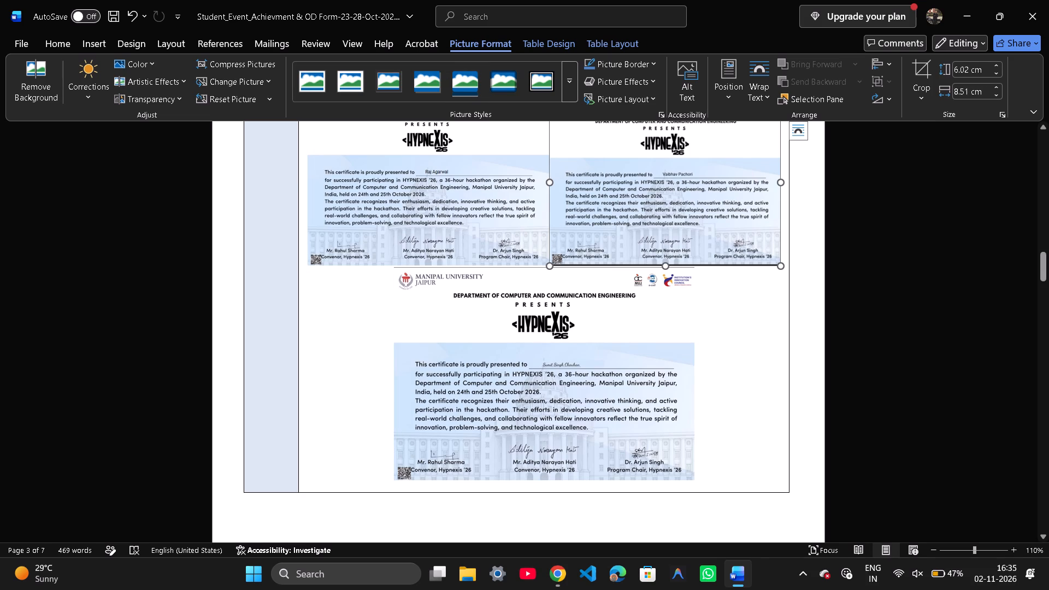
{"action": "left_click", "coordinate": [470, 209]}
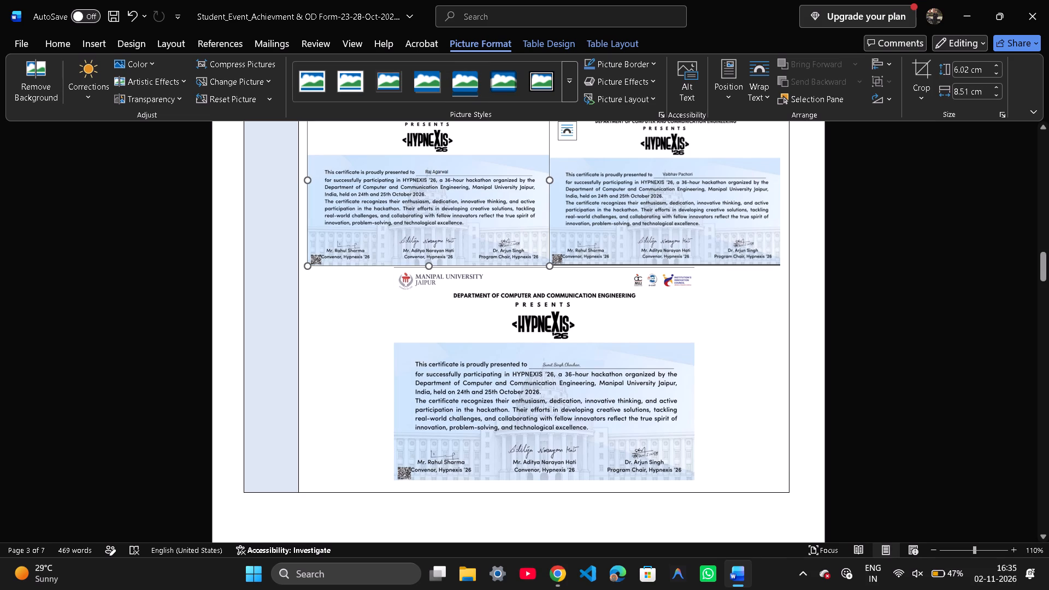
{"action": "scroll", "coordinate": [596, 213], "scroll_direction": "up", "scroll_amount": 3}
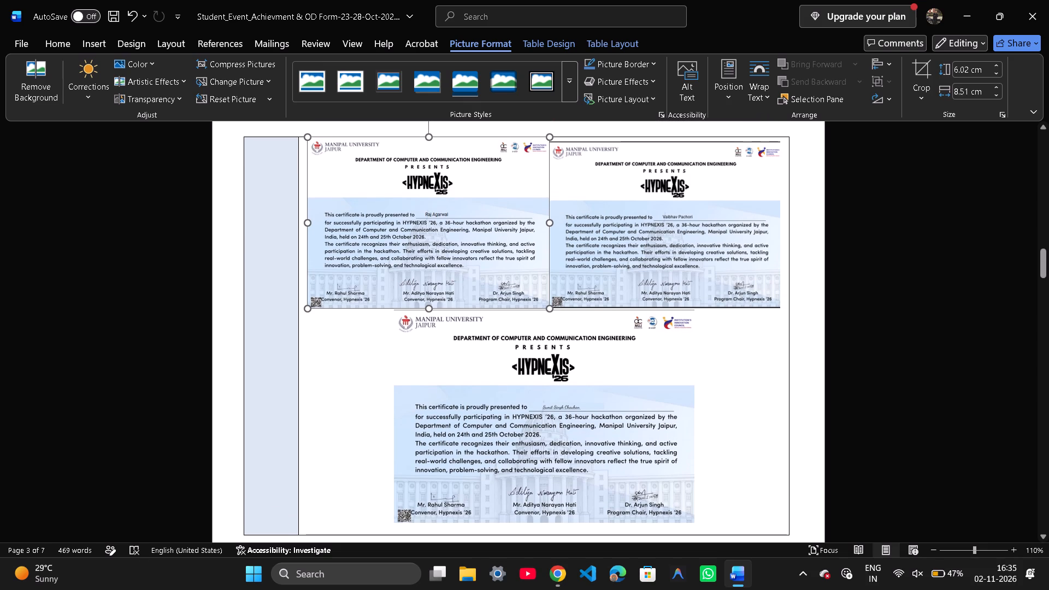
{"action": "left_click", "coordinate": [614, 212]}
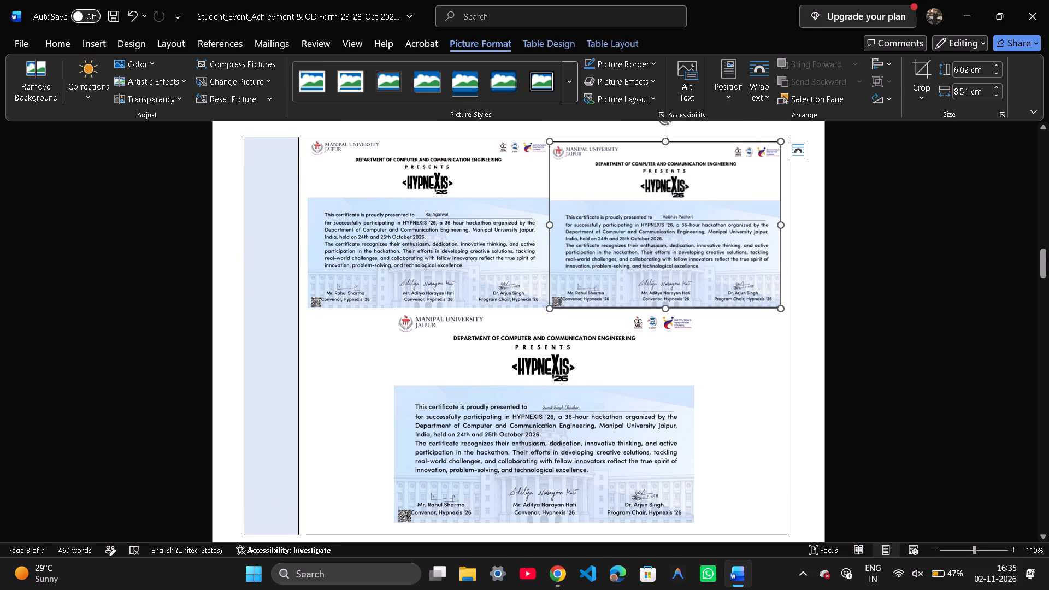
{"action": "left_click", "coordinate": [969, 88]}
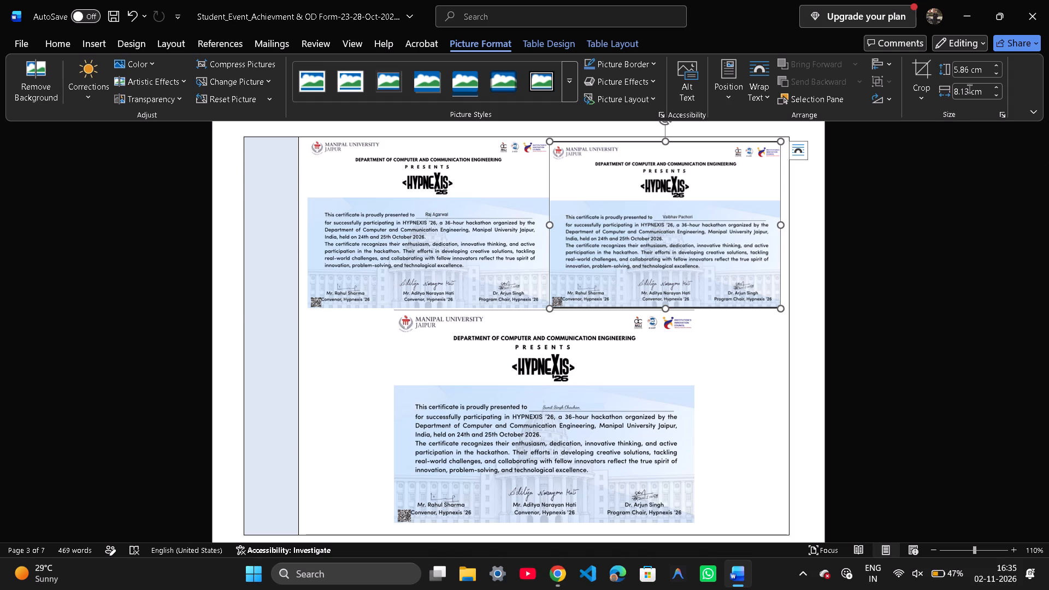
{"action": "left_click", "coordinate": [969, 88]}
{"action": "key", "text": "BackSpace"}
{"action": "key", "text": "BackSpace"}
{"action": "type", "text": "51"}
{"action": "left_click", "coordinate": [914, 228]}
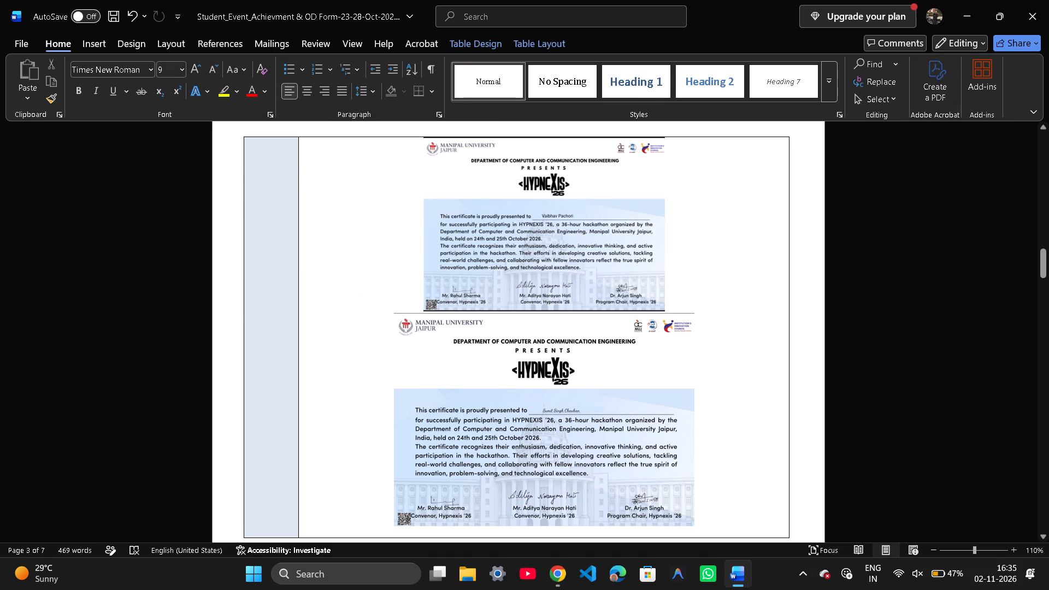
Set the width of the last Hypnexis certificate in the certificate proof row to 8.51 cm.
{"action": "left_click", "coordinate": [563, 435]}
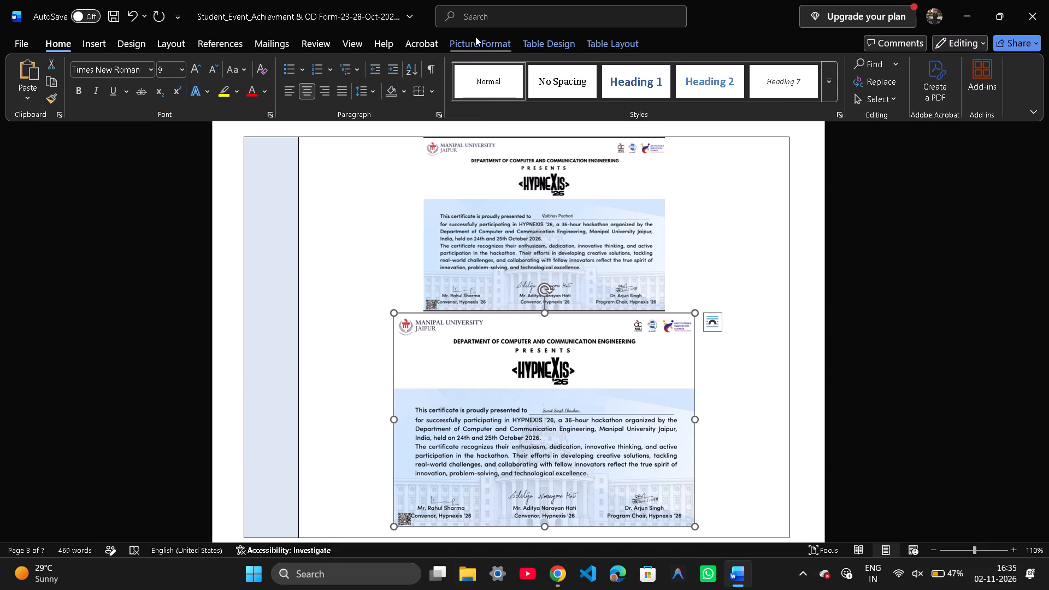
{"action": "left_click", "coordinate": [475, 37]}
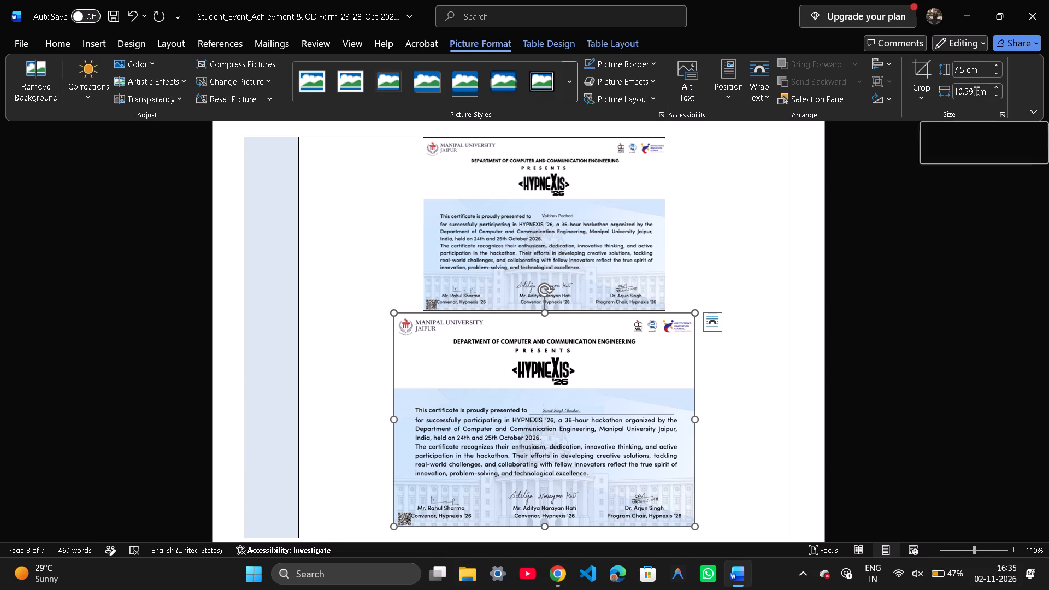
{"action": "left_click", "coordinate": [976, 91]}
{"action": "type", "text": "8.51"}
{"action": "key", "text": "Return"}
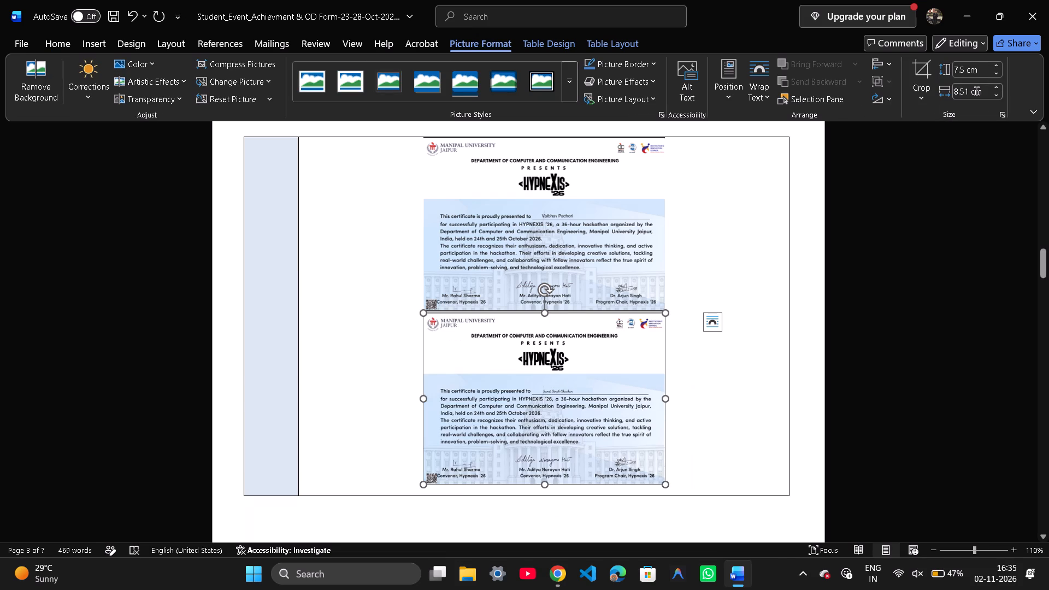
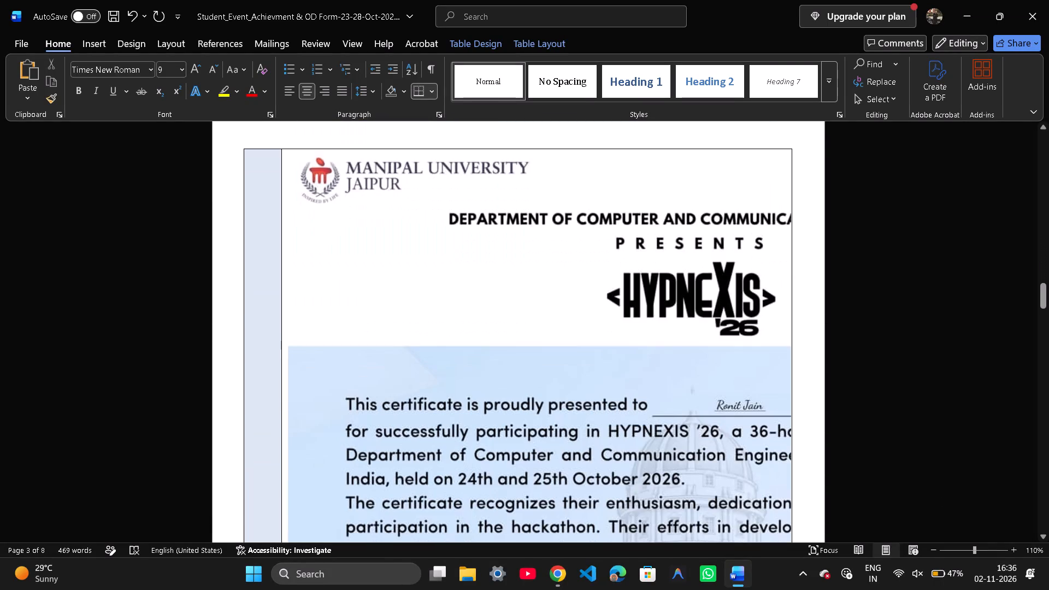
Set the width of the oversized Hypnexis certificate in the certificate proof row to 8.51 cm.
{"action": "left_click", "coordinate": [488, 282]}
{"action": "left_click", "coordinate": [483, 44]}
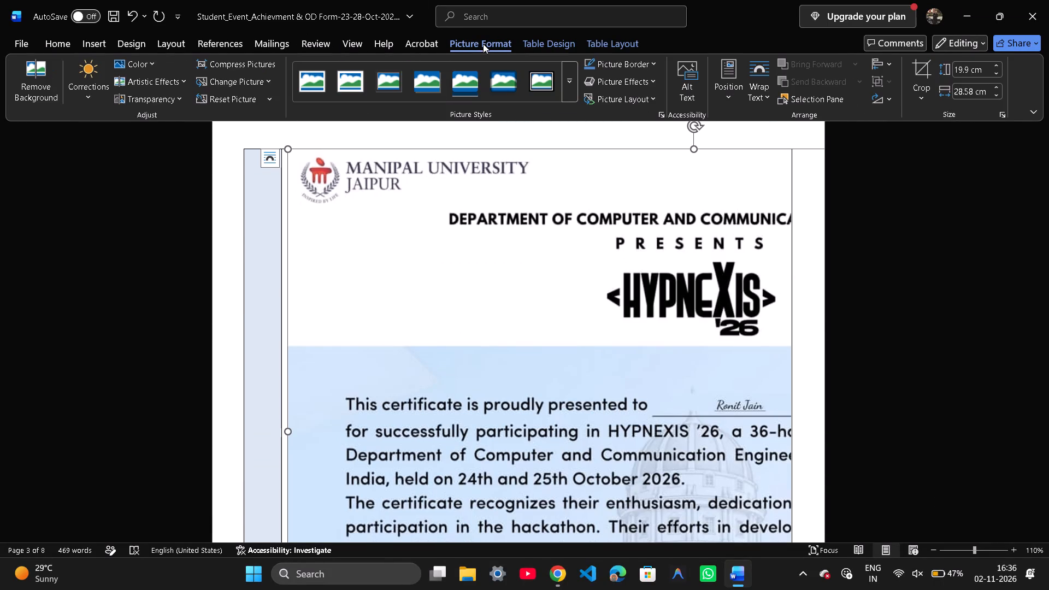
{"action": "left_click", "coordinate": [979, 92]}
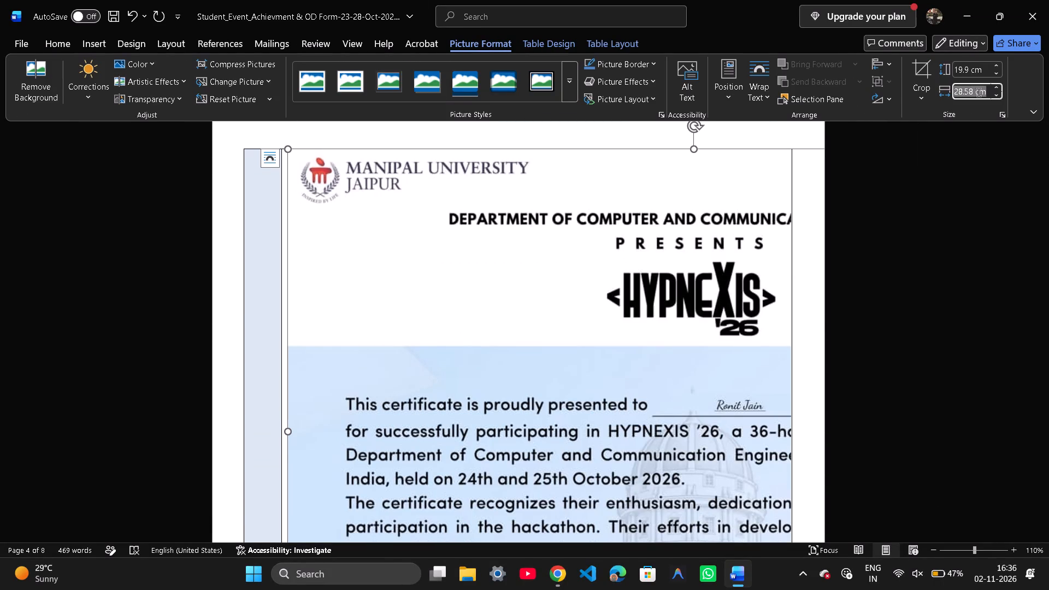
{"action": "type", "text": "8.51"}
{"action": "key", "text": "Return"}
Review how the Unstop and Hypnexis certificates are arranged across the pages of the certificate proof row.
{"action": "scroll", "coordinate": [808, 272], "scroll_direction": "up", "scroll_amount": 6}
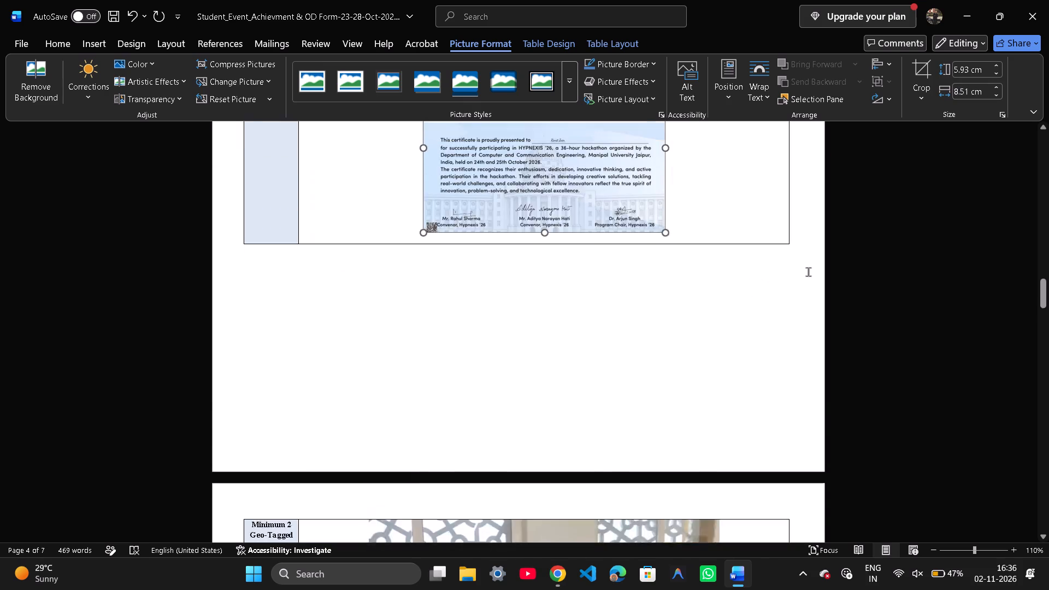
{"action": "scroll", "coordinate": [808, 272], "scroll_direction": "up", "scroll_amount": 9}
{"action": "scroll", "coordinate": [808, 272], "scroll_direction": "down", "scroll_amount": 1}
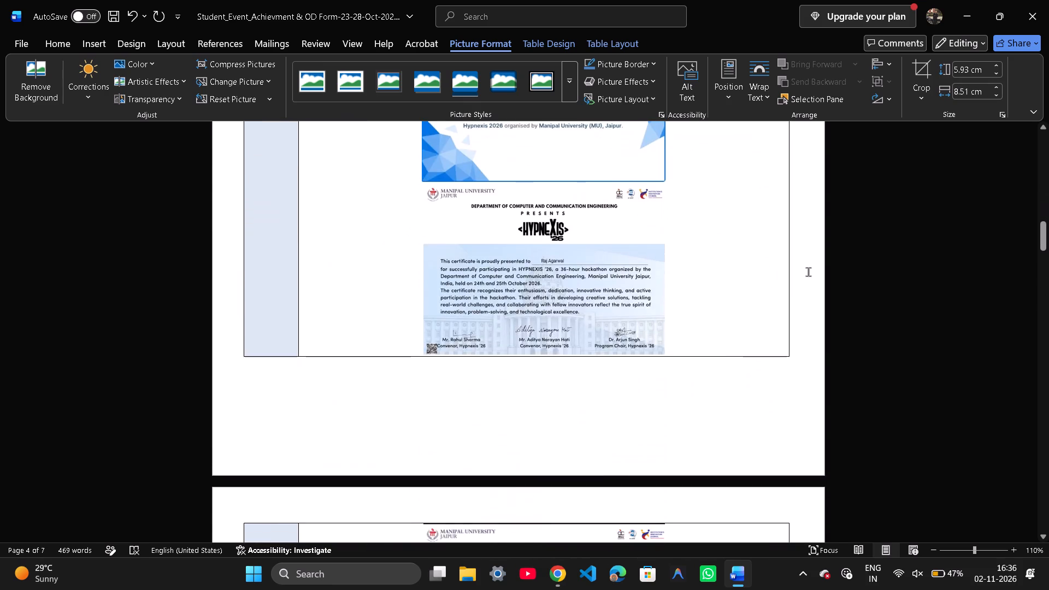
{"action": "scroll", "coordinate": [808, 272], "scroll_direction": "up", "scroll_amount": 5}
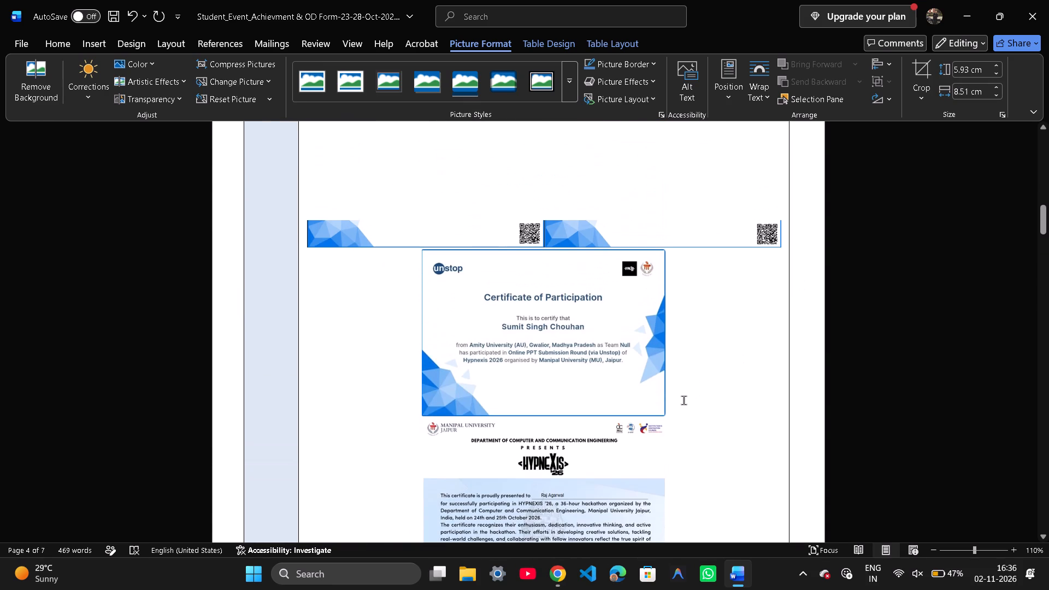
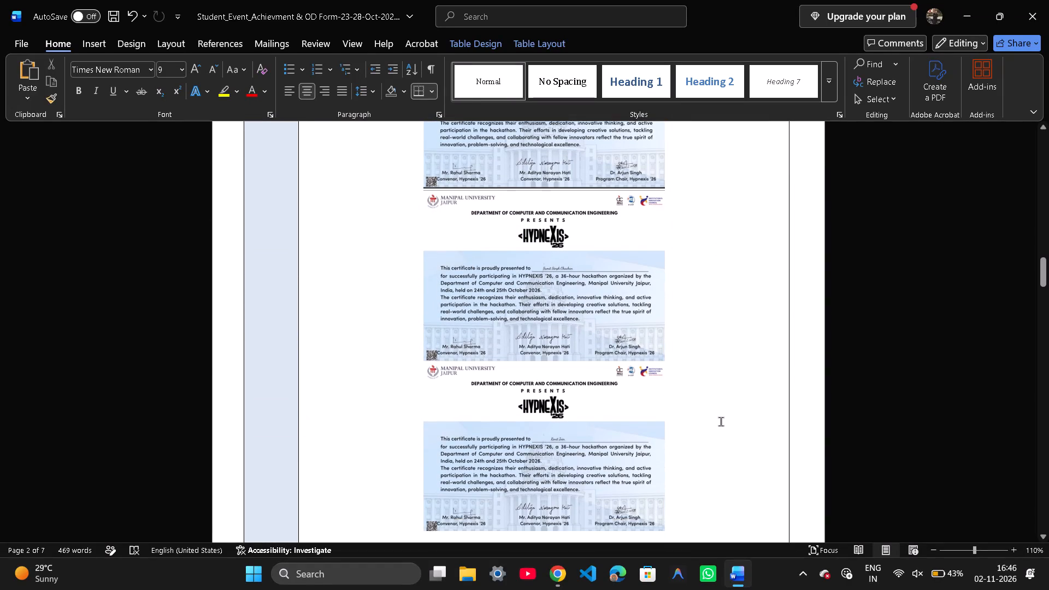
Examine the text positions and line breaks around the stacked Hypnexis certificates in the certificate proof row.
{"action": "scroll", "coordinate": [721, 421], "scroll_direction": "up", "scroll_amount": 1}
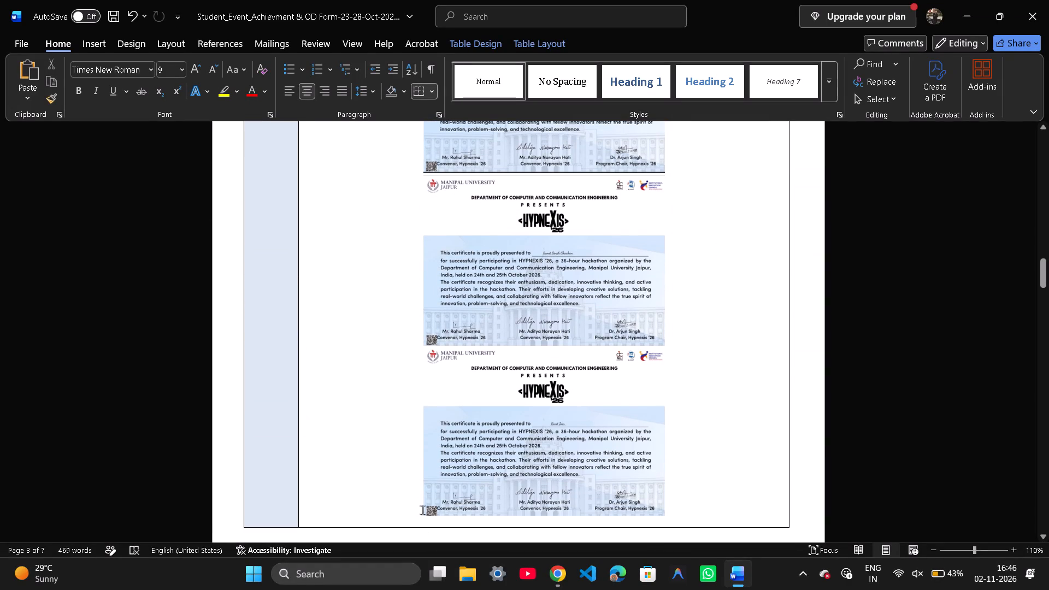
{"action": "left_click", "coordinate": [423, 510]}
{"action": "left_click", "coordinate": [420, 510]}
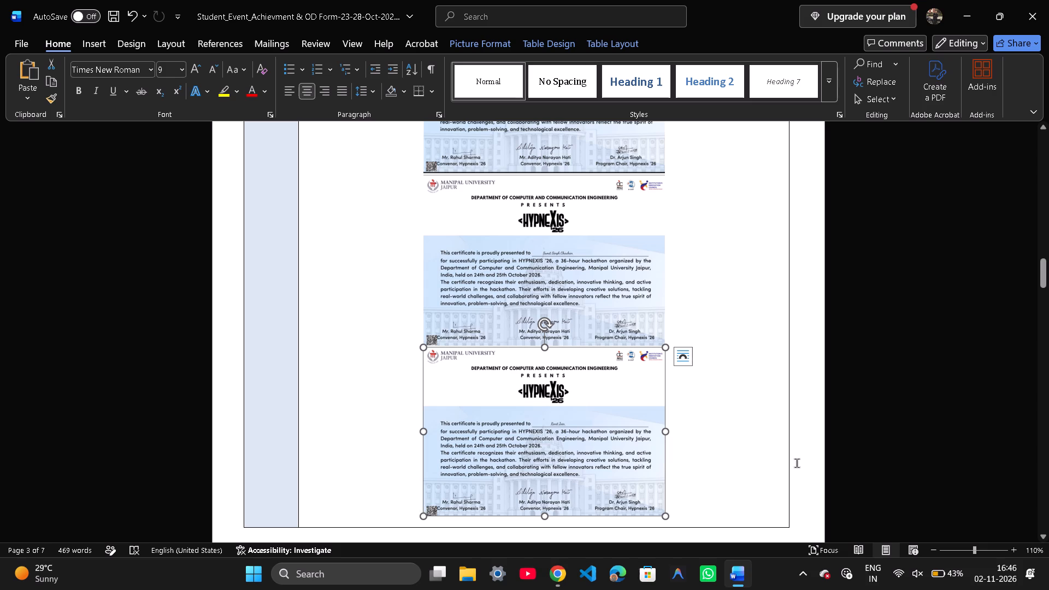
{"action": "left_click", "coordinate": [739, 478]}
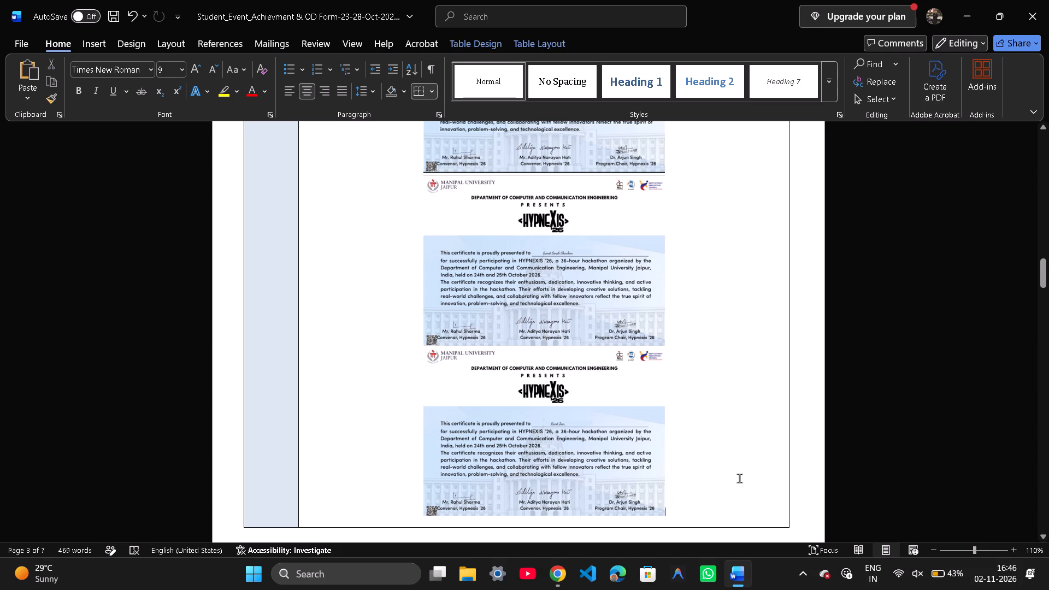
{"action": "key", "text": "Left"}
{"action": "key", "text": "Down"}
{"action": "key", "text": "Up"}
{"action": "key", "text": "Up"}
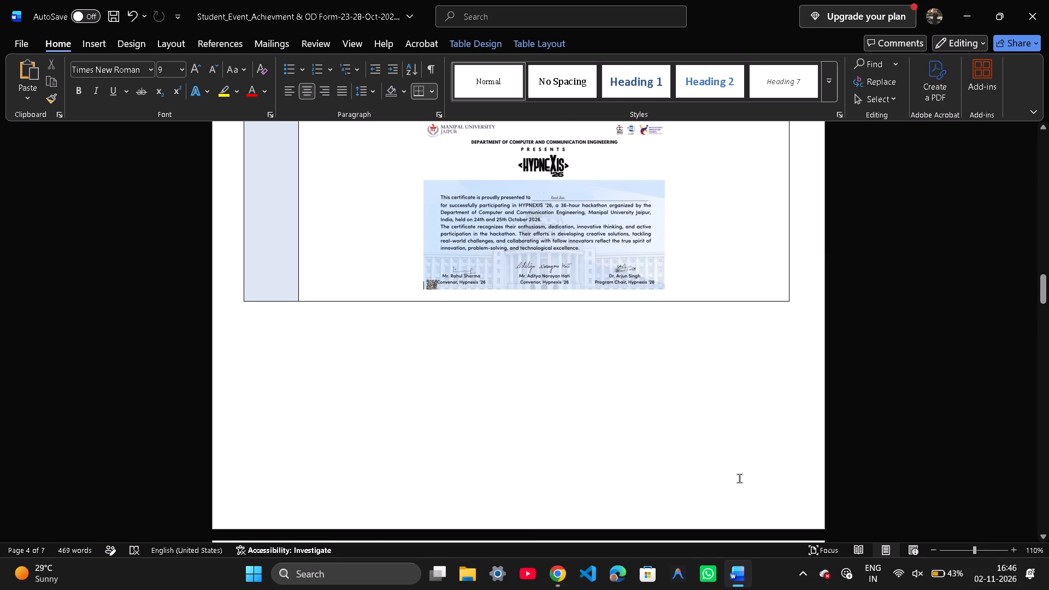
{"action": "key", "text": "Right"}
{"action": "key", "text": "Right"}
{"action": "key", "text": "Left"}
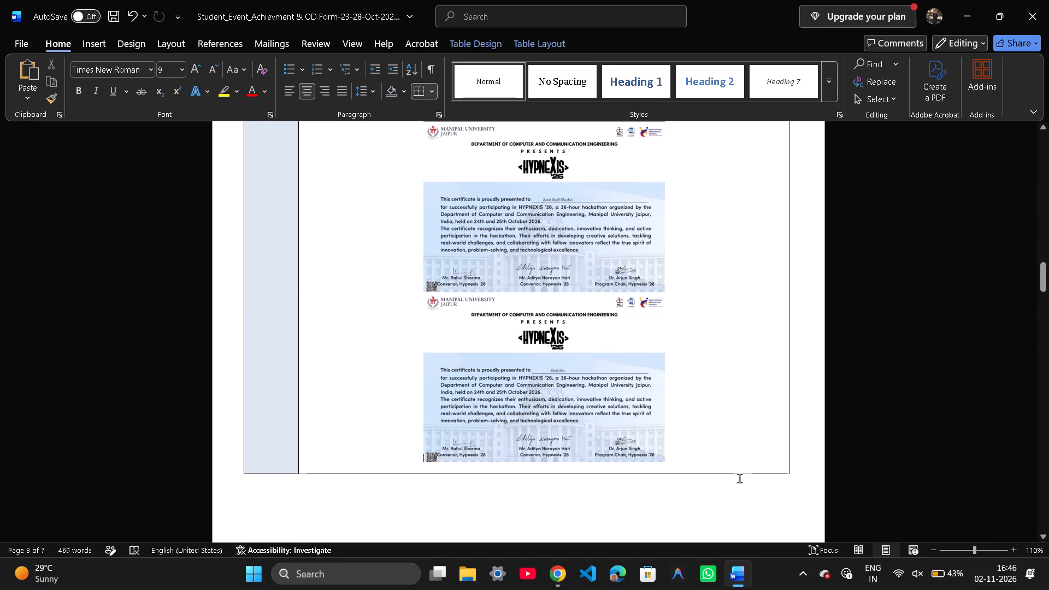
{"action": "key", "text": "Left"}
{"action": "key", "text": "Right"}
{"action": "key", "text": "Up"}
{"action": "scroll", "coordinate": [739, 478], "scroll_direction": "up", "scroll_amount": 6}
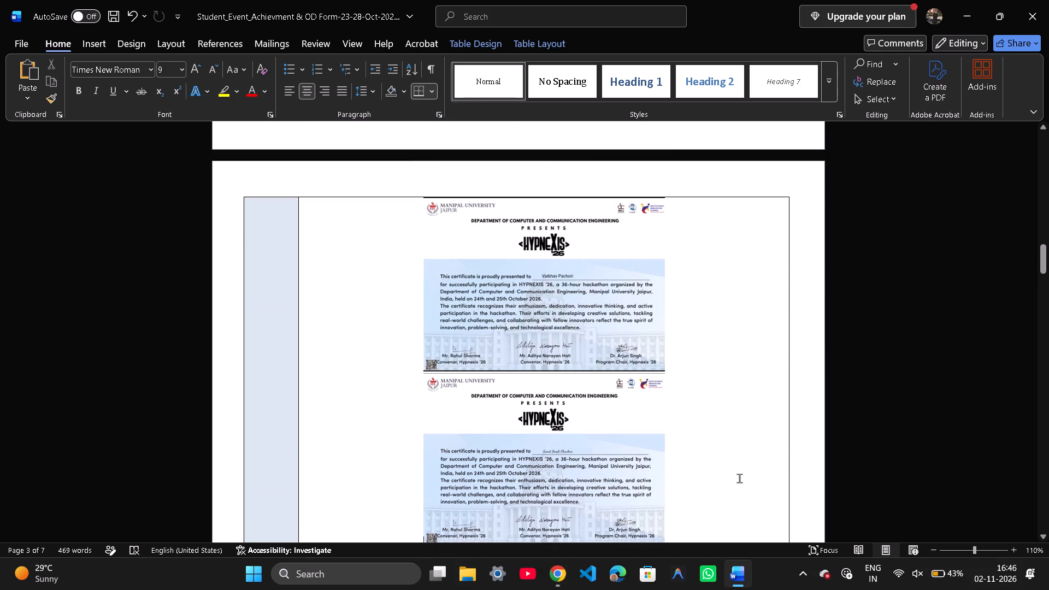
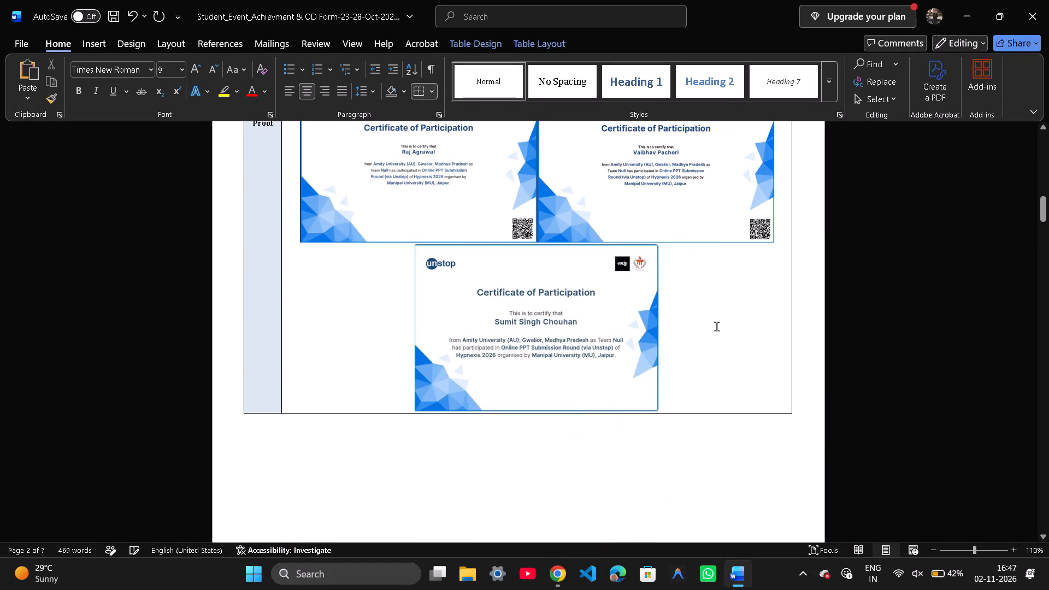
Check the first certificate's size and set the oversized fourth certificate's width to the matching 8.36 cm.
{"action": "scroll", "coordinate": [672, 418], "scroll_direction": "down", "scroll_amount": 8}
{"action": "scroll", "coordinate": [672, 418], "scroll_direction": "up", "scroll_amount": 2}
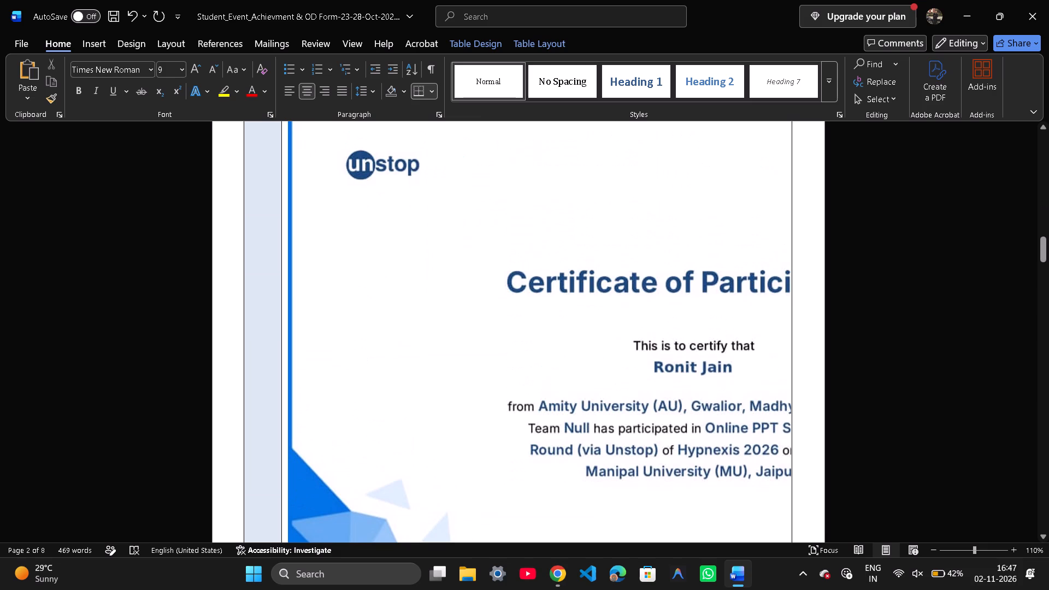
{"action": "left_click", "coordinate": [672, 418]}
{"action": "scroll", "coordinate": [593, 511], "scroll_direction": "up", "scroll_amount": 4}
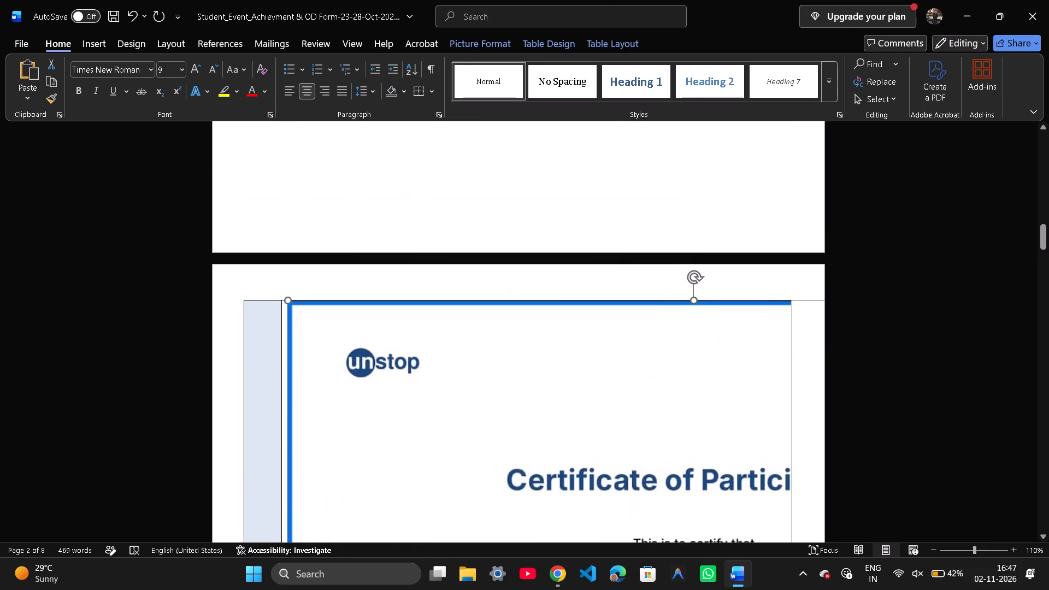
{"action": "scroll", "coordinate": [593, 511], "scroll_direction": "up", "scroll_amount": 4}
{"action": "left_click", "coordinate": [457, 273]}
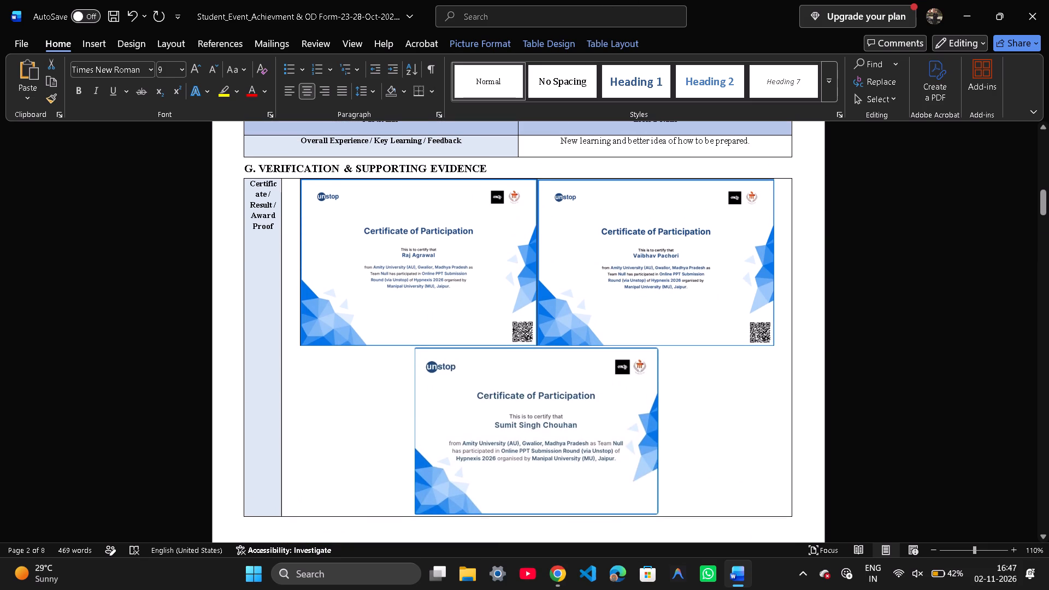
{"action": "left_click", "coordinate": [467, 45]}
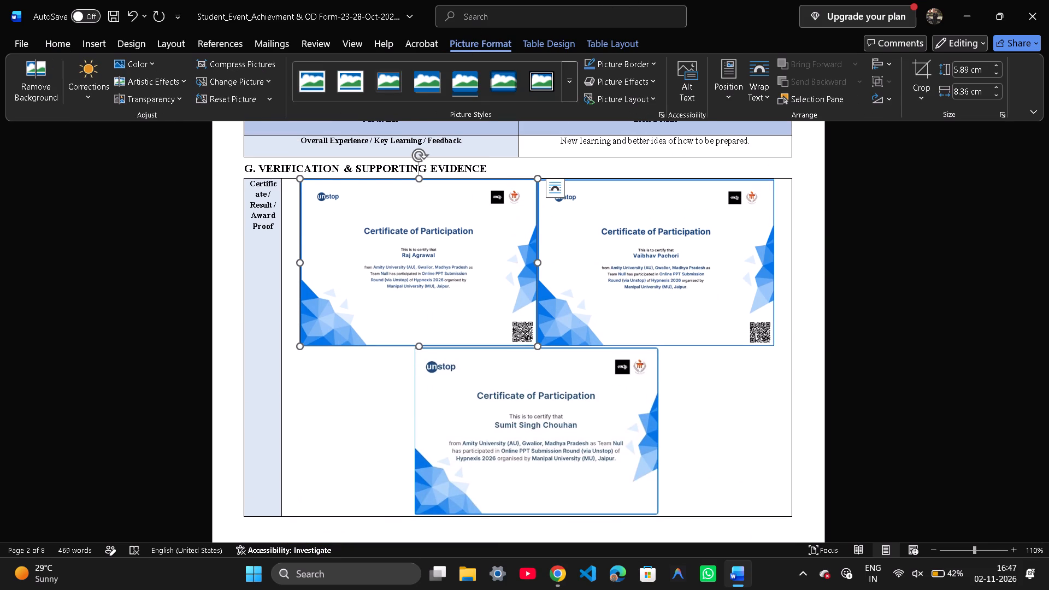
{"action": "scroll", "coordinate": [532, 368], "scroll_direction": "down", "scroll_amount": 11}
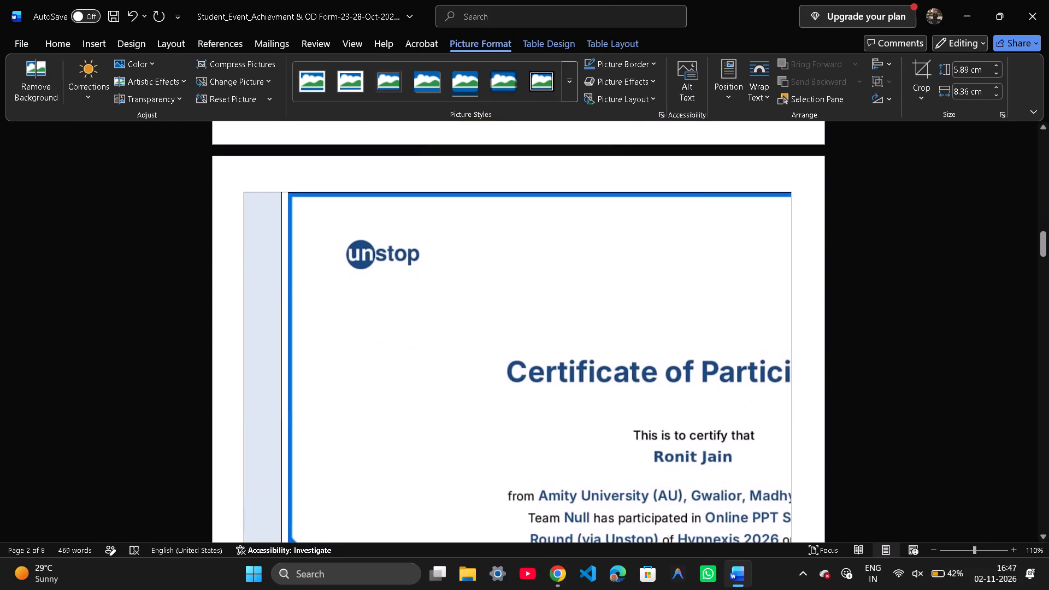
{"action": "left_click", "coordinate": [485, 352]}
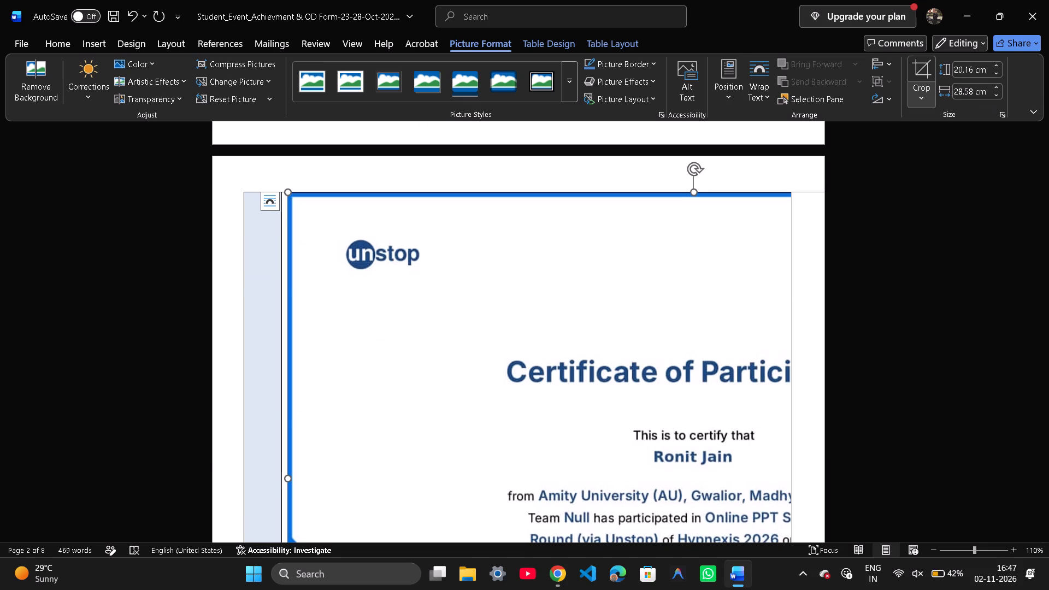
{"action": "scroll", "coordinate": [346, 449], "scroll_direction": "up", "scroll_amount": 7}
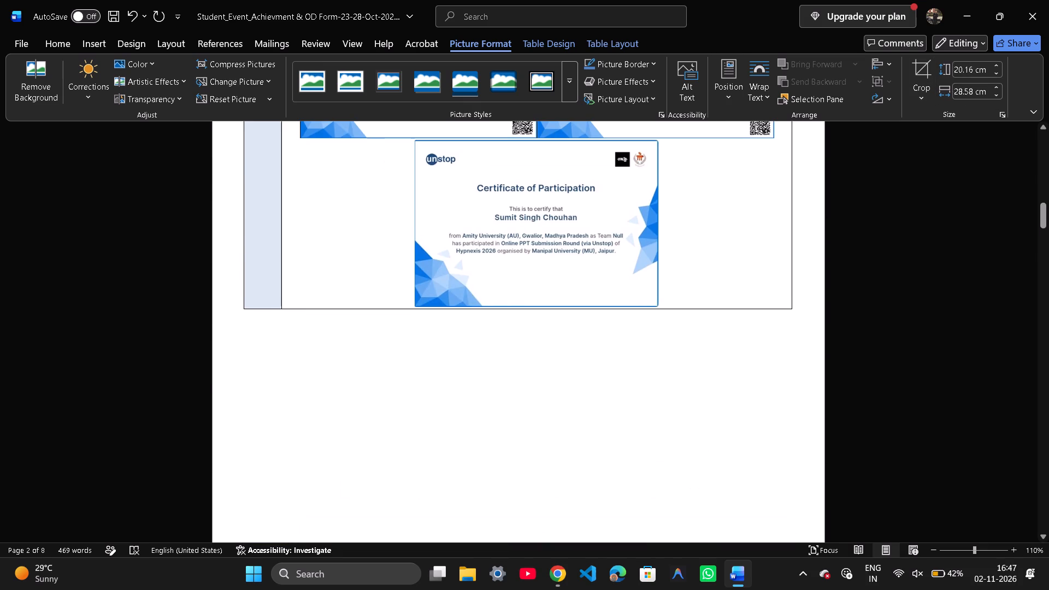
{"action": "left_click", "coordinate": [373, 133]}
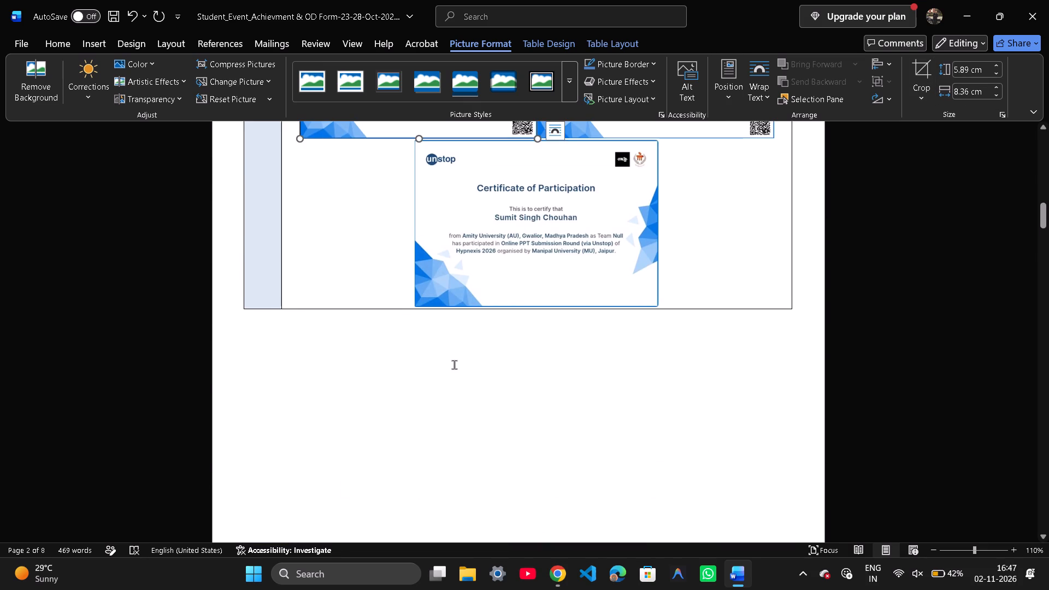
{"action": "scroll", "coordinate": [454, 364], "scroll_direction": "down", "scroll_amount": 7}
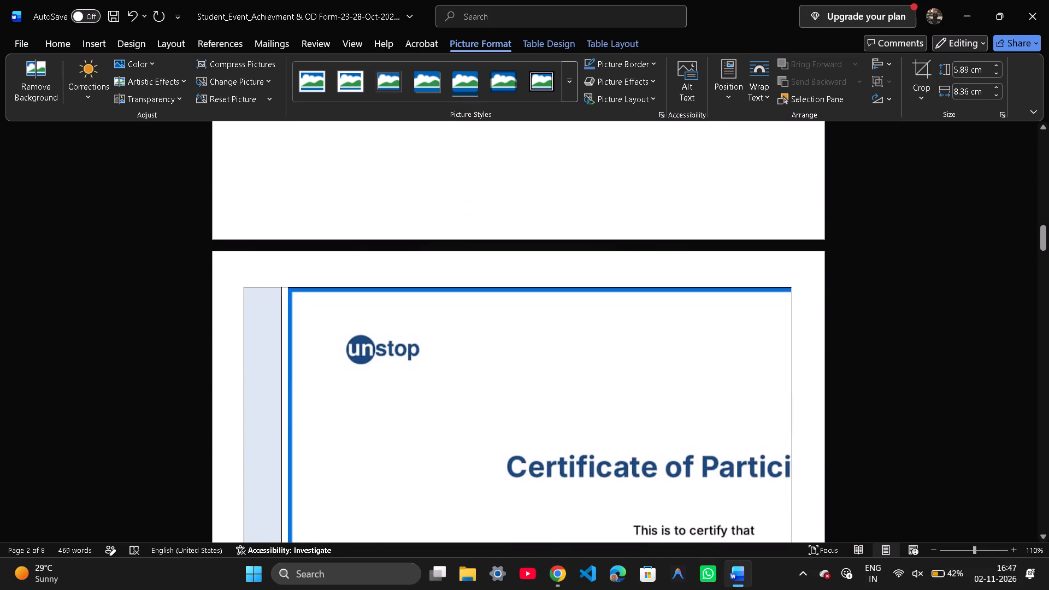
{"action": "left_click", "coordinate": [471, 417]}
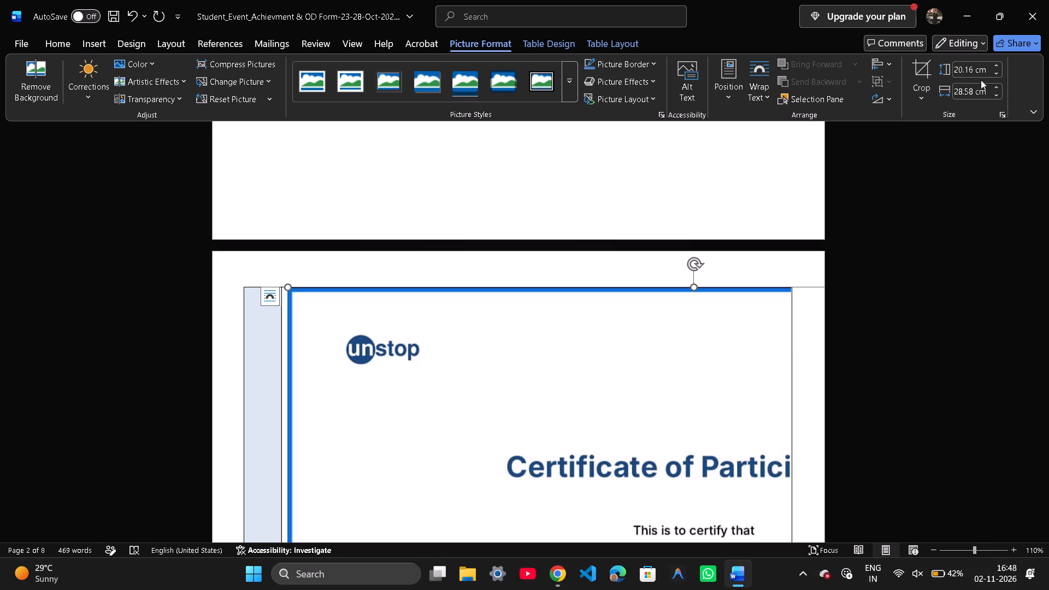
{"action": "left_click", "coordinate": [969, 96]}
{"action": "key", "text": "8"}
{"action": "type", "text": ".36"}
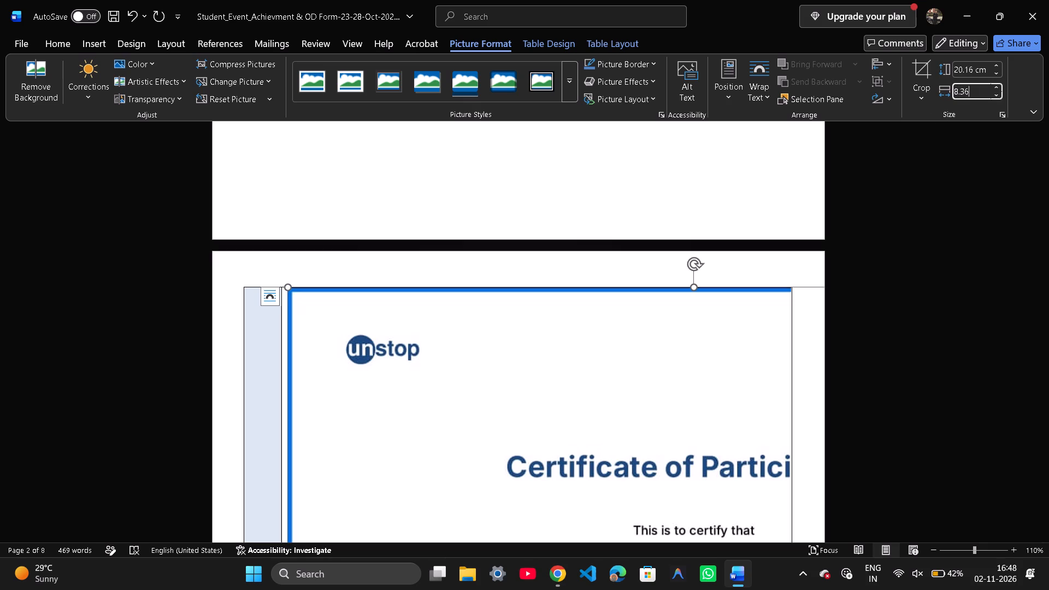
{"action": "key", "text": "Return"}
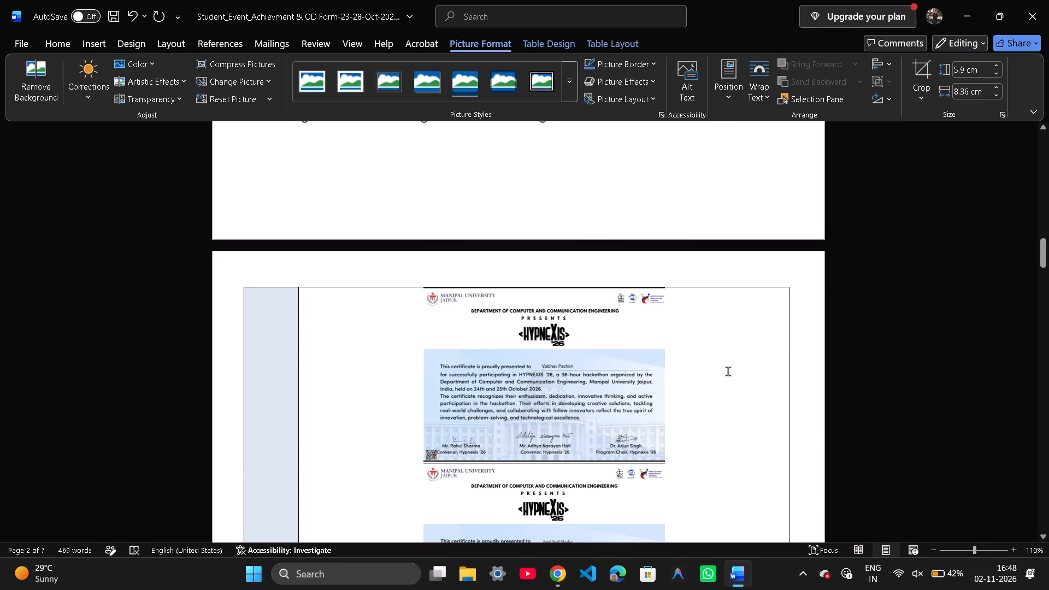
Review the form from the certificate proof row through the event photos and participant badges to the date-wise attendance table in section H.
{"action": "scroll", "coordinate": [728, 371], "scroll_direction": "up", "scroll_amount": 10}
{"action": "scroll", "coordinate": [728, 371], "scroll_direction": "down", "scroll_amount": 1}
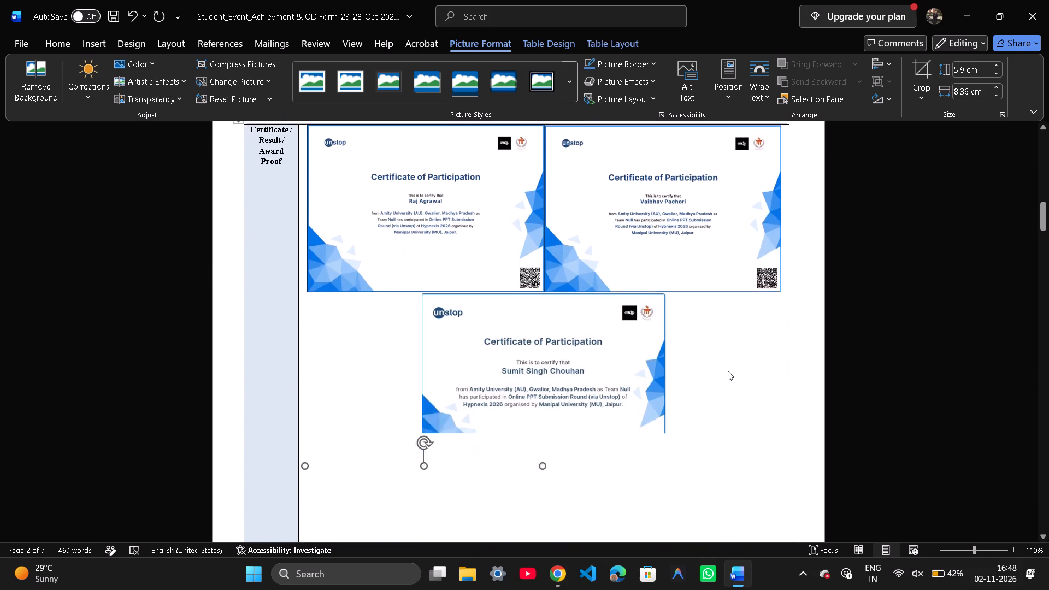
{"action": "scroll", "coordinate": [728, 371], "scroll_direction": "down", "scroll_amount": 9}
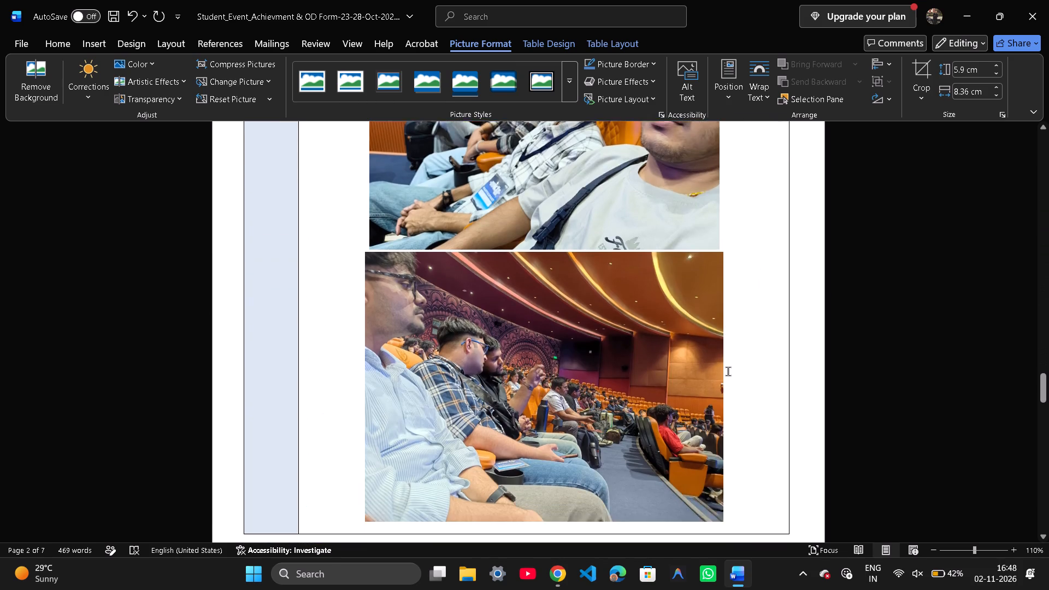
{"action": "scroll", "coordinate": [728, 371], "scroll_direction": "down", "scroll_amount": 14}
{"action": "scroll", "coordinate": [728, 371], "scroll_direction": "up", "scroll_amount": 6}
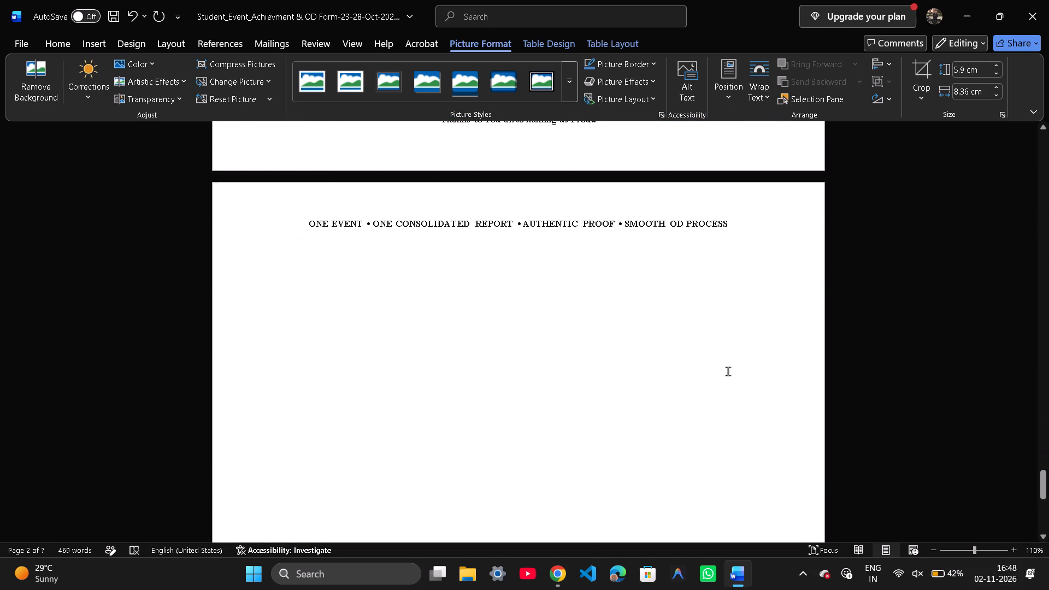
{"action": "scroll", "coordinate": [728, 371], "scroll_direction": "up", "scroll_amount": 5}
{"action": "scroll", "coordinate": [728, 371], "scroll_direction": "down", "scroll_amount": 2}
{"action": "scroll", "coordinate": [728, 371], "scroll_direction": "up", "scroll_amount": 1}
{"action": "scroll", "coordinate": [728, 371], "scroll_direction": "down", "scroll_amount": 1}
{"action": "scroll", "coordinate": [728, 371], "scroll_direction": "up", "scroll_amount": 2}
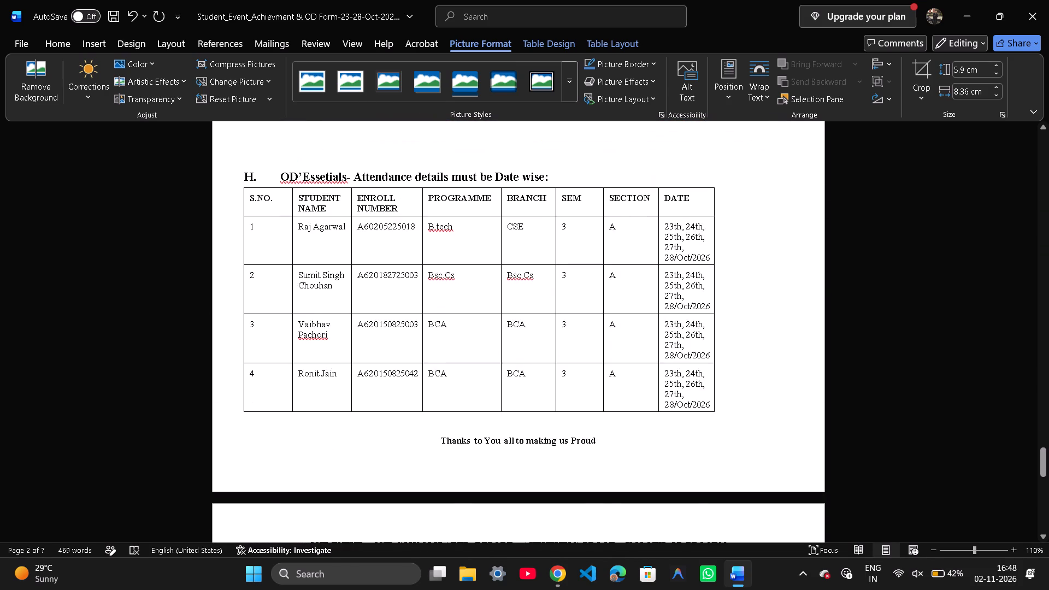
{"action": "scroll", "coordinate": [728, 371], "scroll_direction": "up", "scroll_amount": 2}
{"action": "scroll", "coordinate": [728, 371], "scroll_direction": "down", "scroll_amount": 3}
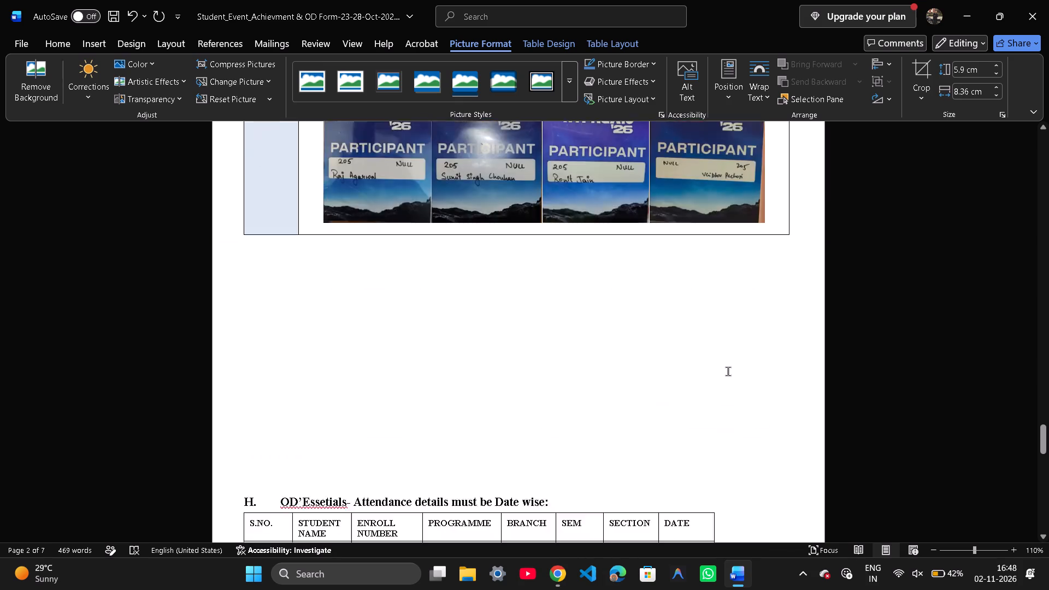
{"action": "scroll", "coordinate": [728, 371], "scroll_direction": "down", "scroll_amount": 2}
{"action": "scroll", "coordinate": [728, 371], "scroll_direction": "up", "scroll_amount": 2}
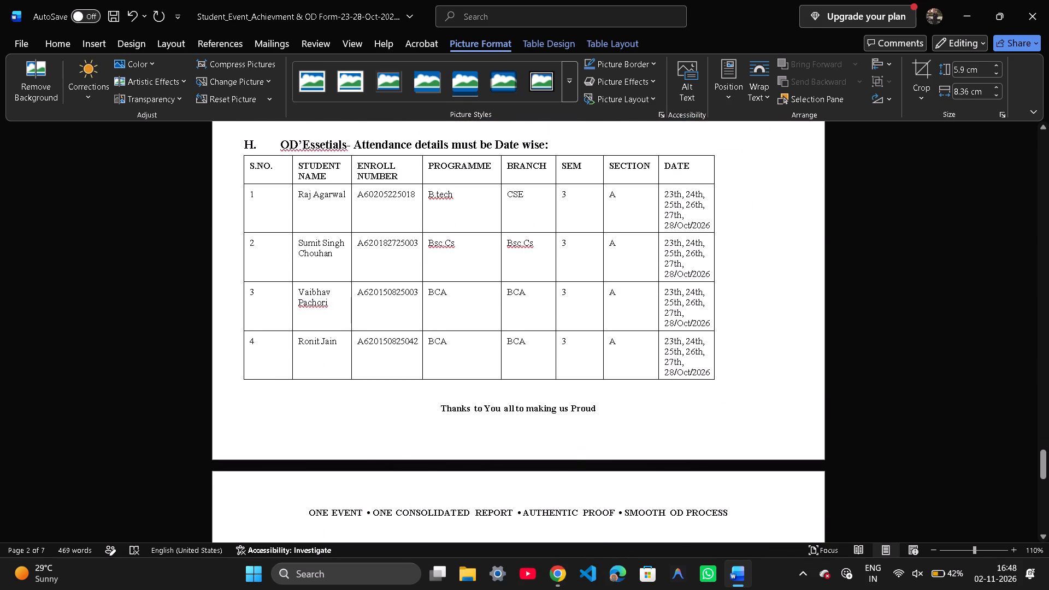
Check the October 2026 dates in the Windows calendar and return to the form.
{"action": "left_click", "coordinate": [998, 574]}
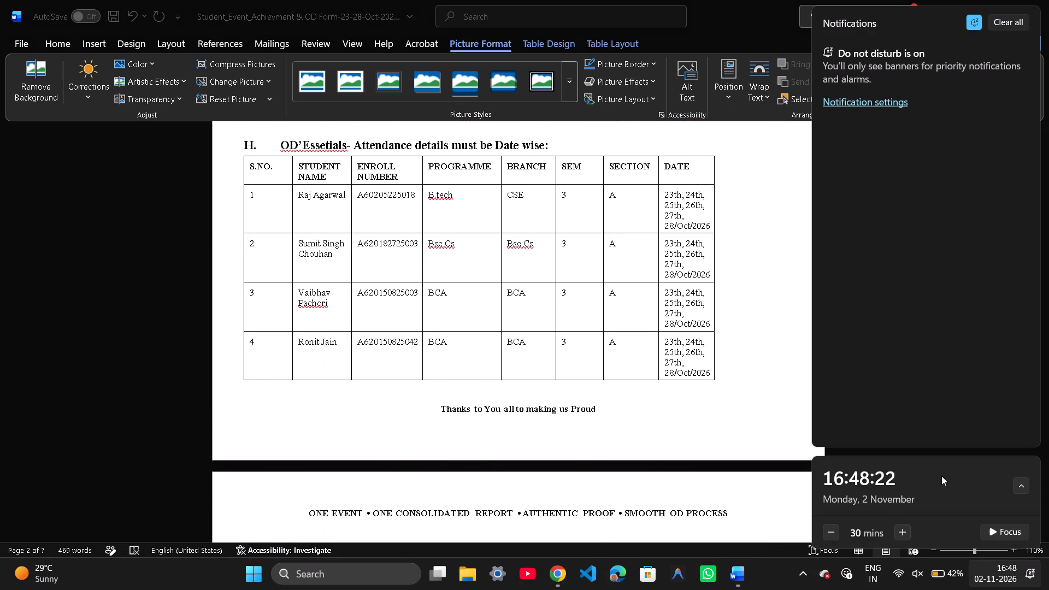
{"action": "left_click", "coordinate": [1027, 491]}
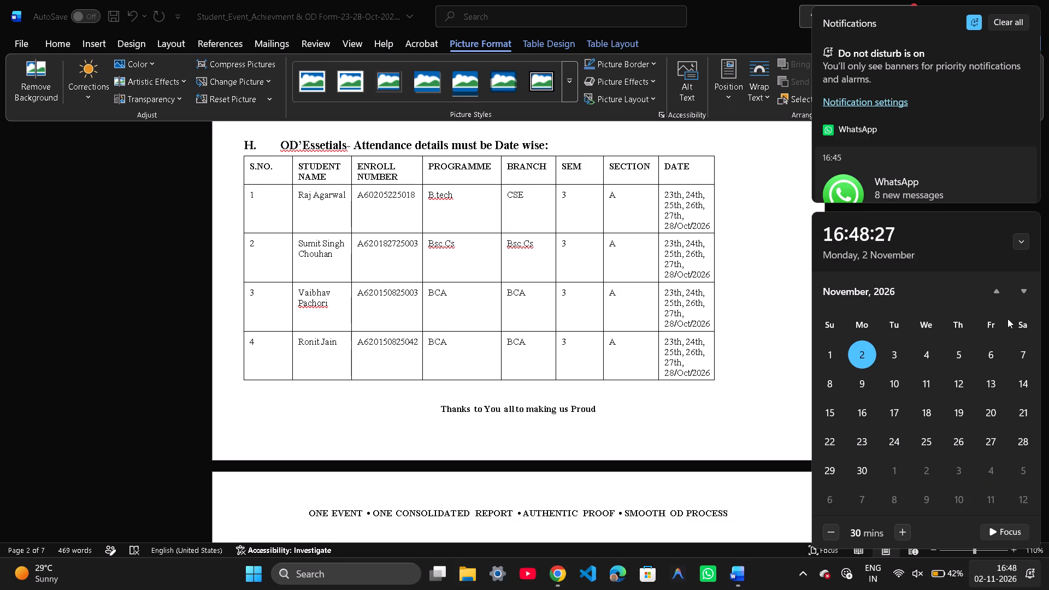
{"action": "left_click", "coordinate": [1000, 296]}
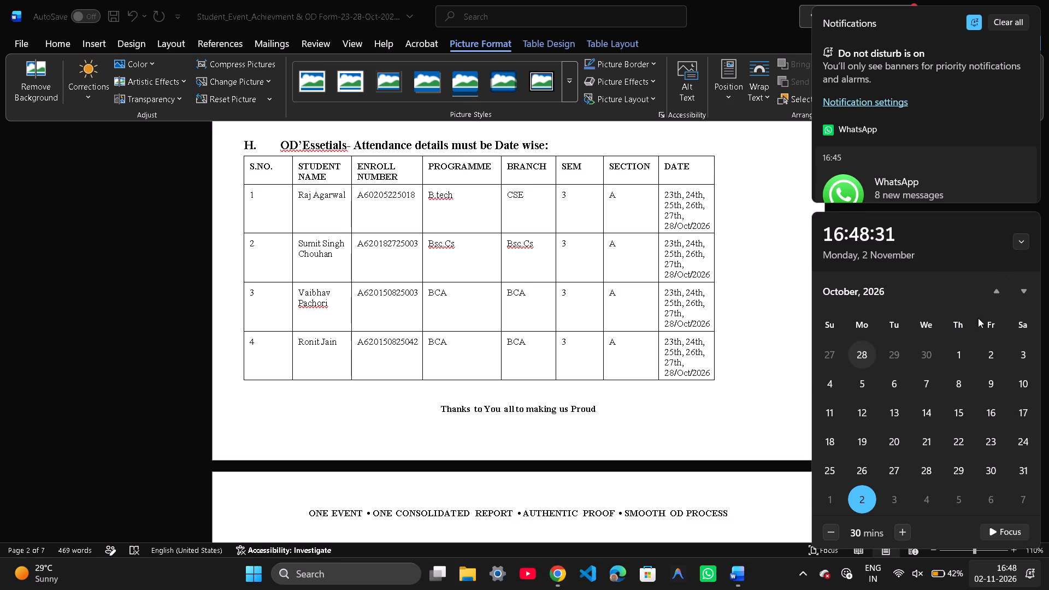
{"action": "left_click", "coordinate": [1025, 244]}
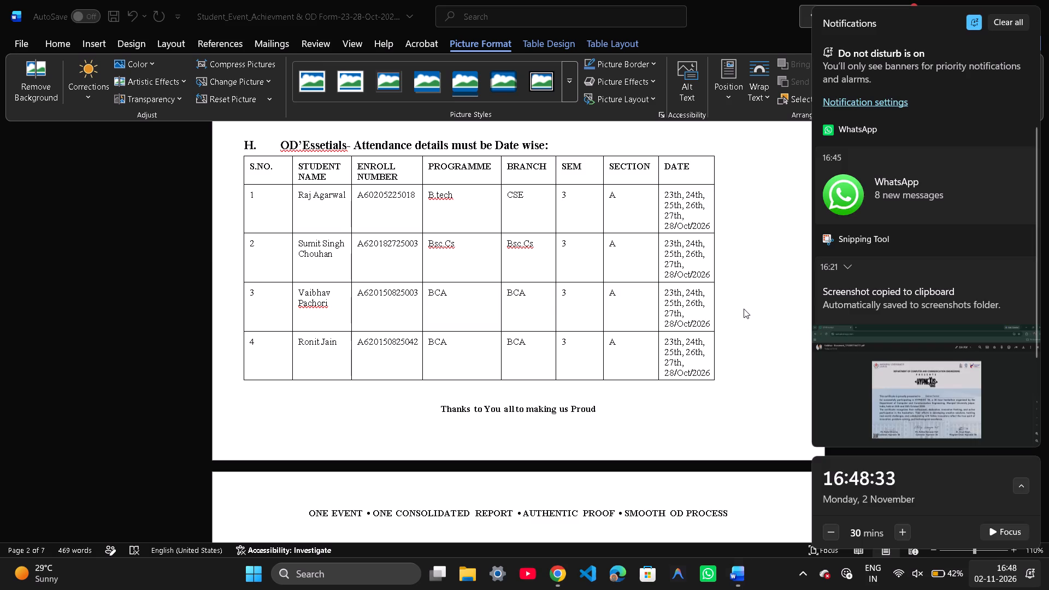
{"action": "left_click", "coordinate": [744, 309]}
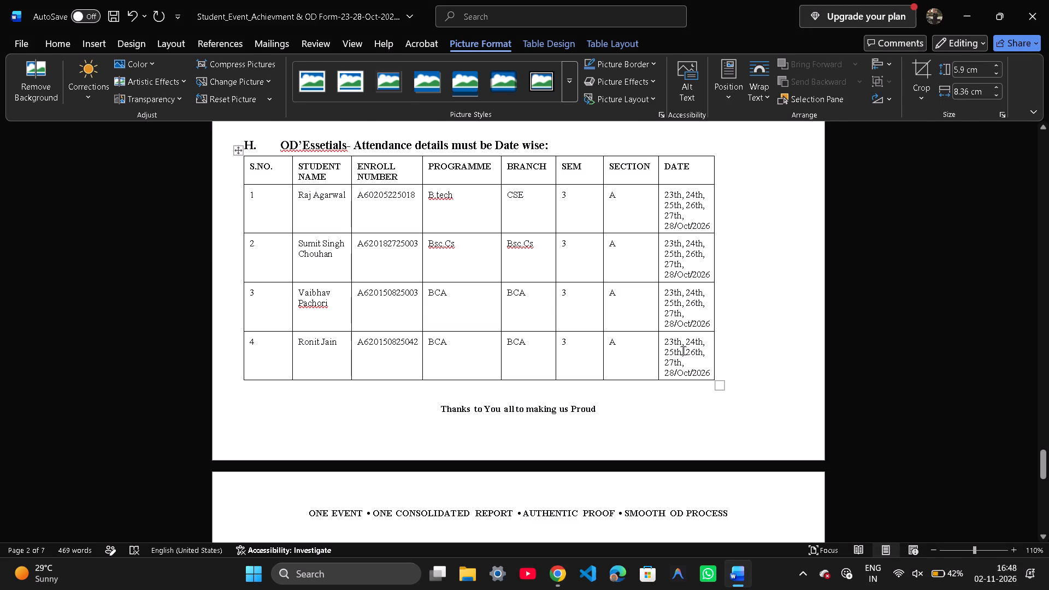
Remove 25th from the DATE cell of student number 4 in the section H attendance table.
{"action": "left_click", "coordinate": [683, 350]}
{"action": "key", "text": "Left"}
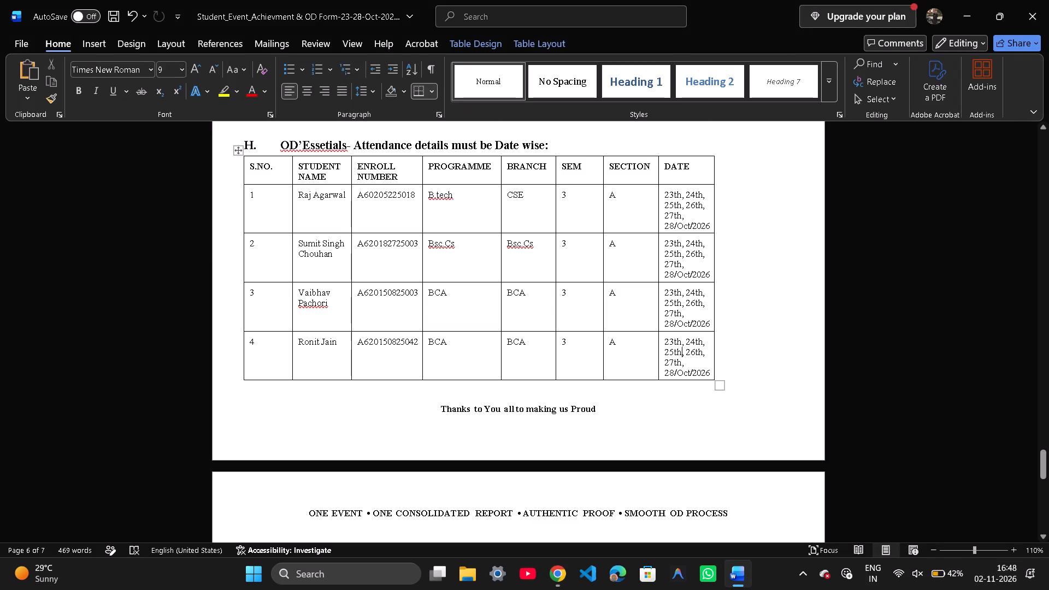
{"action": "key", "text": "BackSpace"}
{"action": "key", "text": "BackSpace"}
{"action": "key", "text": "BackSpace"}
{"action": "key", "text": "BackSpace"}
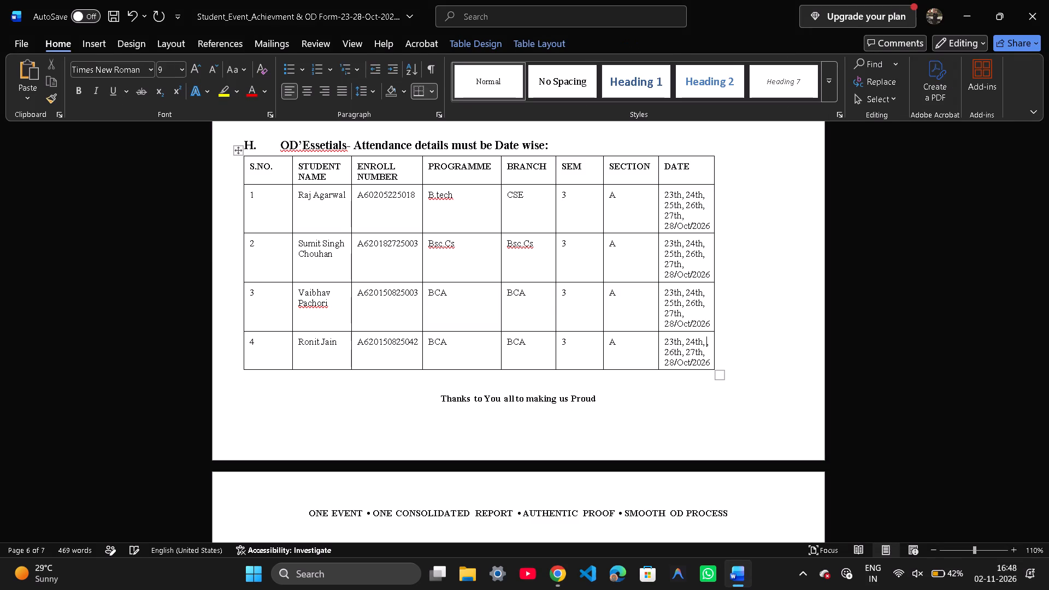
{"action": "key", "text": "BackSpace"}
{"action": "key", "text": "BackSpace"}
Remove 25th from the DATE cell of student number 3 in the section H attendance table.
{"action": "key", "text": "Up"}
{"action": "key", "text": "Up"}
{"action": "key", "text": "Up"}
{"action": "key", "text": "Left"}
{"action": "key", "text": "Left"}
{"action": "key", "text": "Left"}
{"action": "key", "text": "Left"}
{"action": "key", "text": "Left"}
Delete the 25th from the third student's date entry in the OD attendance table.
{"action": "key", "text": "BackSpace"}
{"action": "key", "text": "BackSpace"}
{"action": "key", "text": "BackSpace"}
{"action": "key", "text": "BackSpace"}
{"action": "key", "text": "BackSpace"}
{"action": "key", "text": "BackSpace"}
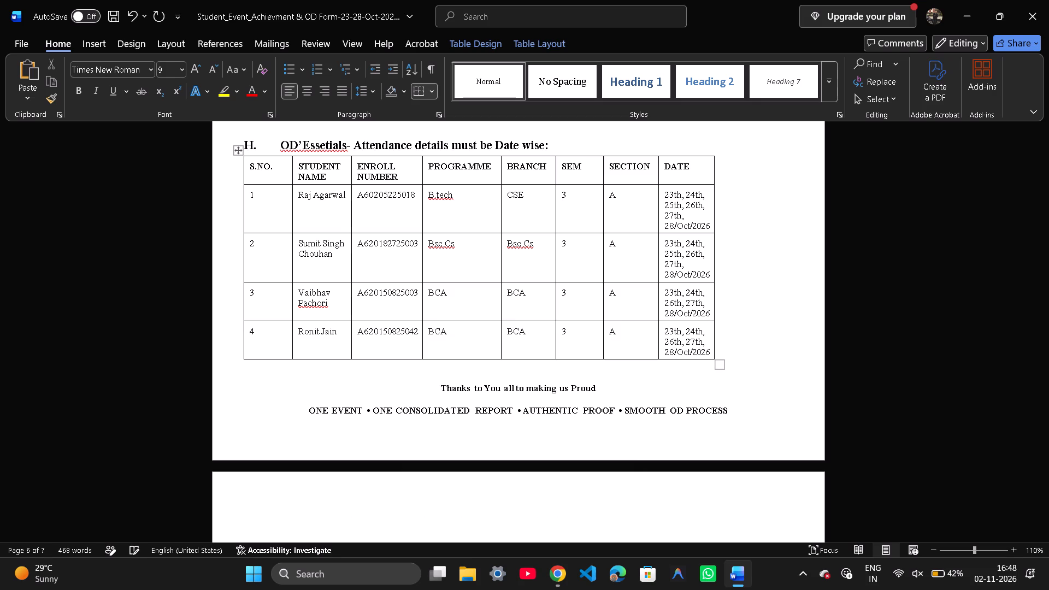
Delete the 25th from the second student's date entry in the OD attendance table.
{"action": "key", "text": "Up"}
{"action": "key", "text": "Up"}
{"action": "key", "text": "Up"}
{"action": "key", "text": "Left"}
{"action": "key", "text": "Left"}
{"action": "key", "text": "Left"}
{"action": "key", "text": "Left"}
{"action": "key", "text": "Left"}
{"action": "key", "text": "Left"}
{"action": "key", "text": "BackSpace"}
{"action": "key", "text": "BackSpace"}
{"action": "key", "text": "BackSpace"}
{"action": "key", "text": "BackSpace"}
{"action": "key", "text": "BackSpace"}
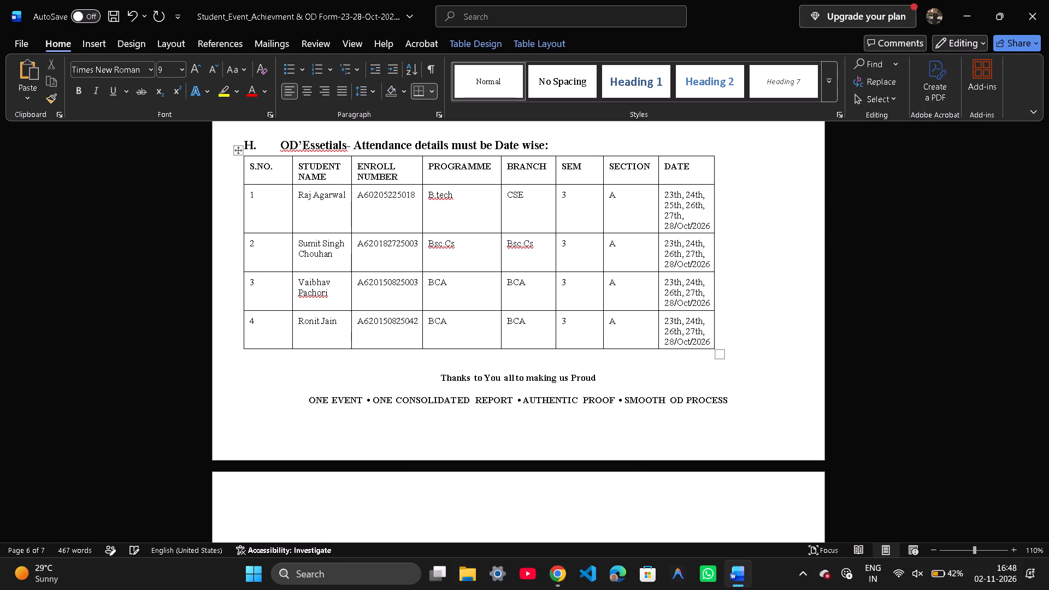
{"action": "key", "text": "BackSpace"}
Delete the 25th from the first student's date entry in the OD attendance table.
{"action": "key", "text": "Up"}
{"action": "key", "text": "Up"}
{"action": "key", "text": "Up"}
{"action": "key", "text": "Left"}
{"action": "key", "text": "Left"}
{"action": "key", "text": "Left"}
{"action": "key", "text": "Left"}
{"action": "key", "text": "Left"}
{"action": "key", "text": "Left"}
{"action": "key", "text": "BackSpace"}
{"action": "key", "text": "BackSpace"}
{"action": "key", "text": "BackSpace"}
{"action": "key", "text": "BackSpace"}
{"action": "key", "text": "BackSpace"}
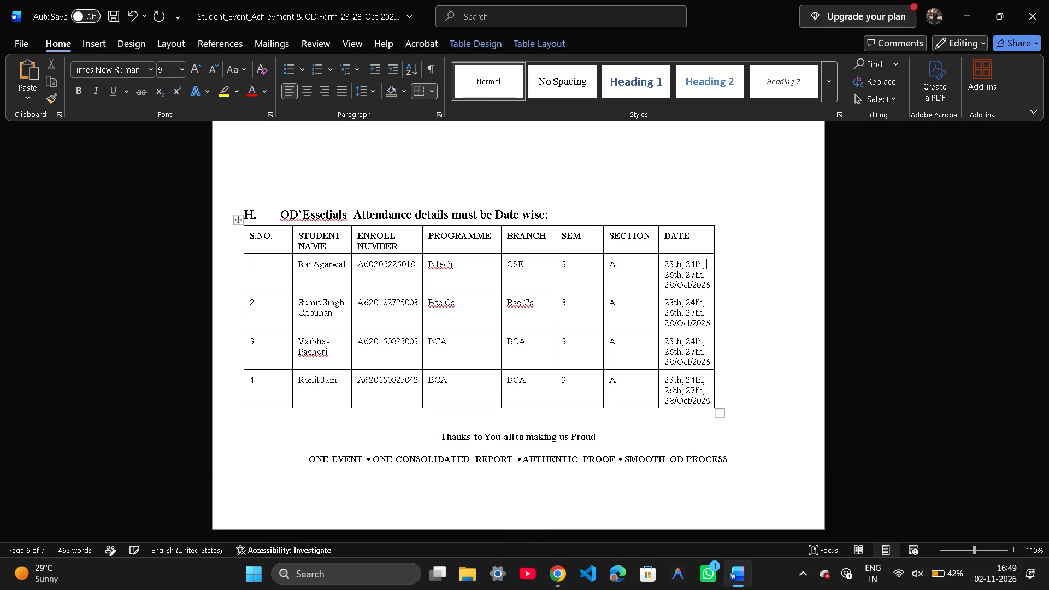
{"action": "key", "text": "BackSpace"}
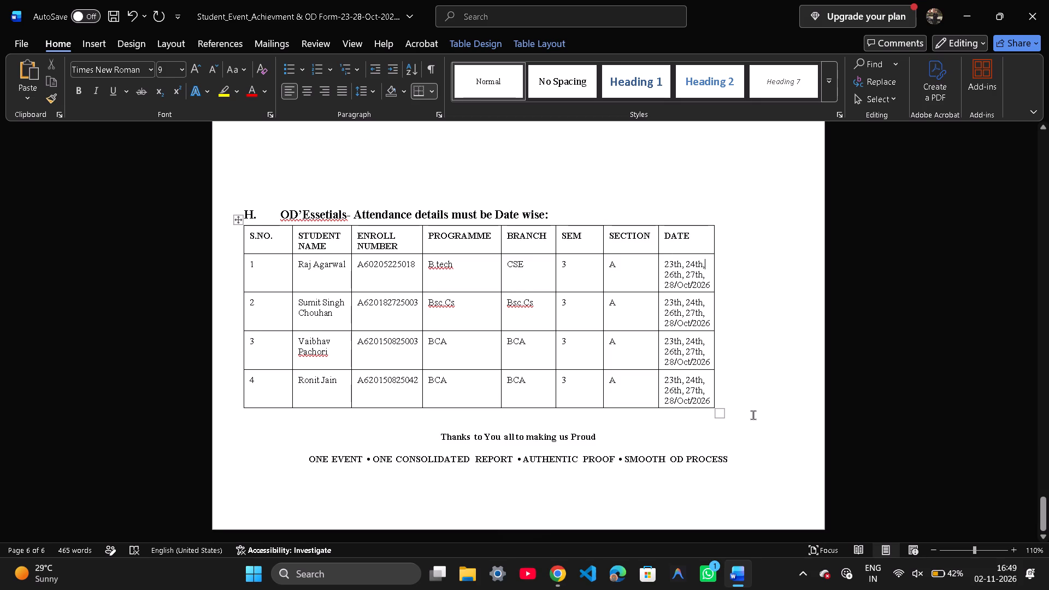
Remove 24th, 25th, 26th and 27th from the Departure / Return field in Event / Team Details, keeping only 23/Oct/2026 and 28/Oct/2026.
{"action": "scroll", "coordinate": [753, 414], "scroll_direction": "up", "scroll_amount": 9}
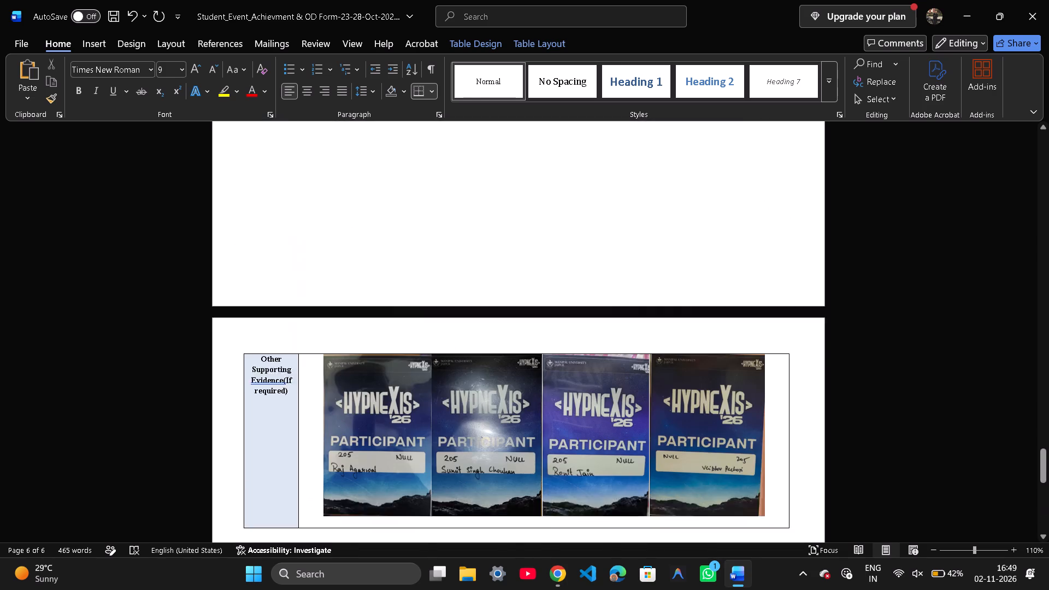
{"action": "scroll", "coordinate": [753, 414], "scroll_direction": "up", "scroll_amount": 13}
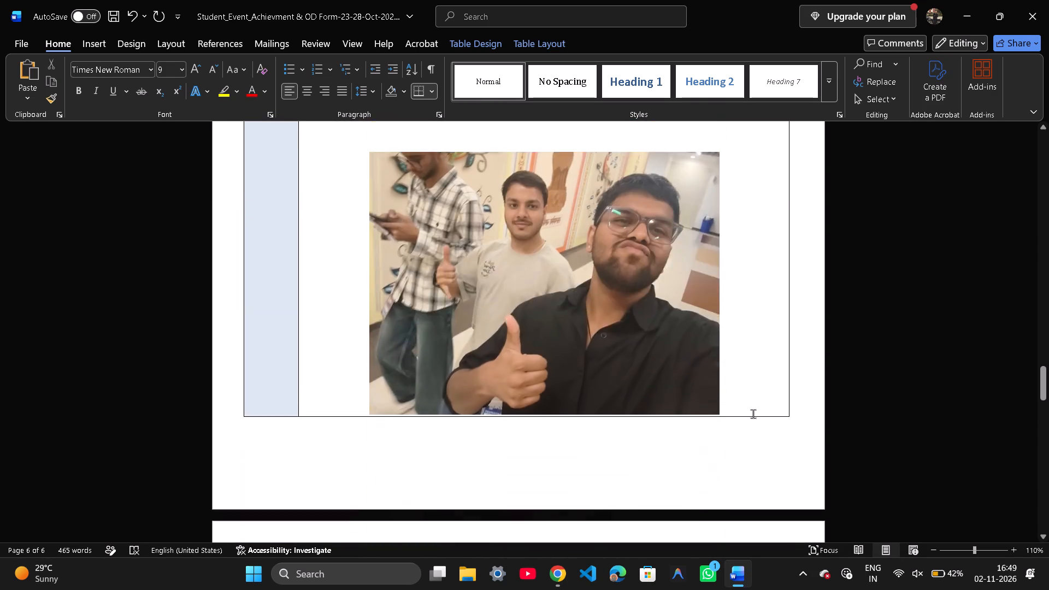
{"action": "scroll", "coordinate": [753, 414], "scroll_direction": "up", "scroll_amount": 15}
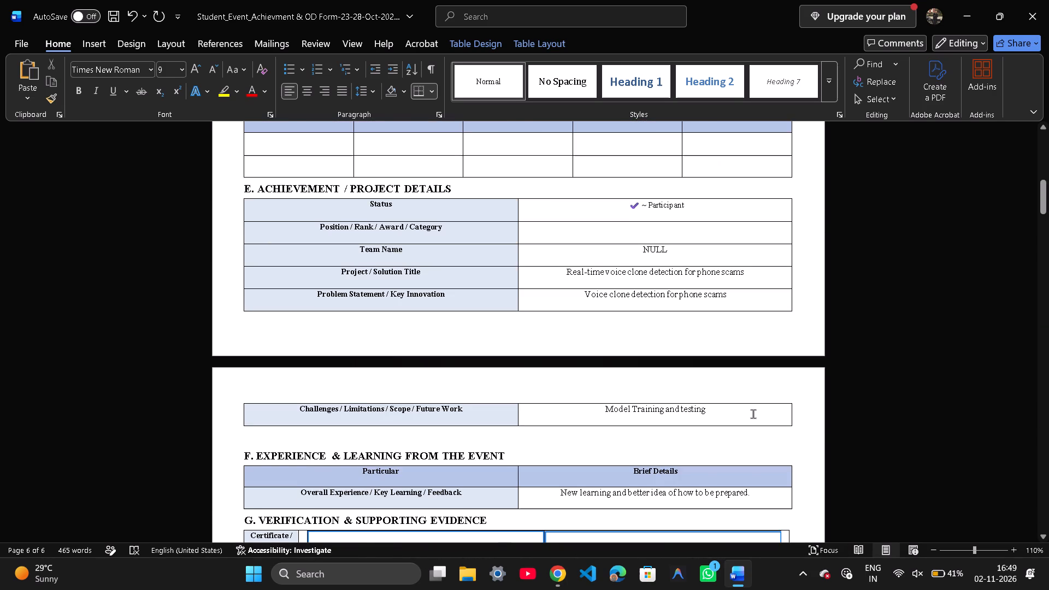
{"action": "left_click", "coordinate": [753, 414]}
{"action": "scroll", "coordinate": [753, 414], "scroll_direction": "up", "scroll_amount": 7}
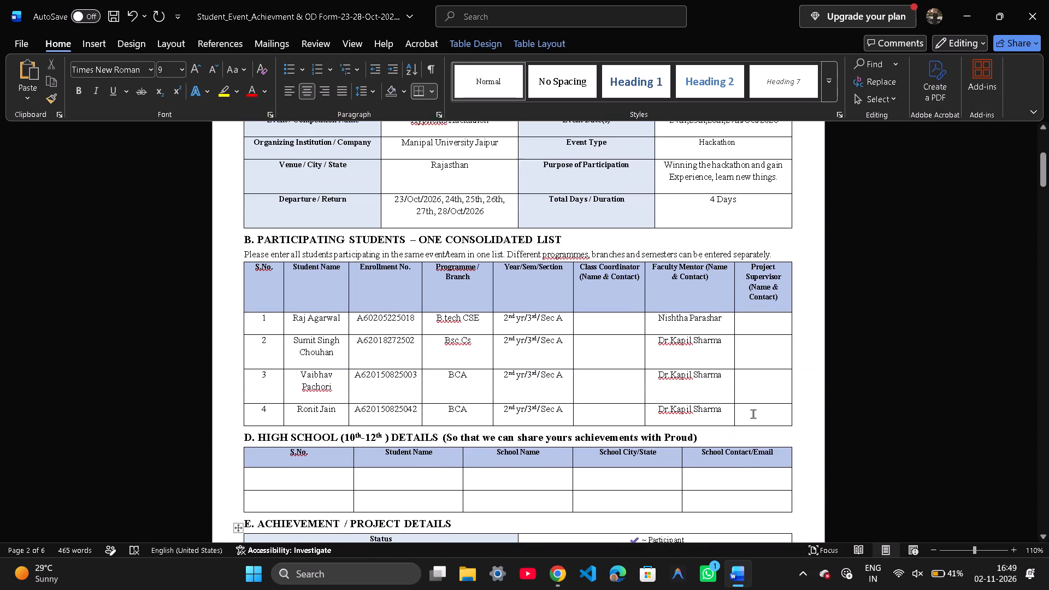
{"action": "scroll", "coordinate": [753, 414], "scroll_direction": "up", "scroll_amount": 2}
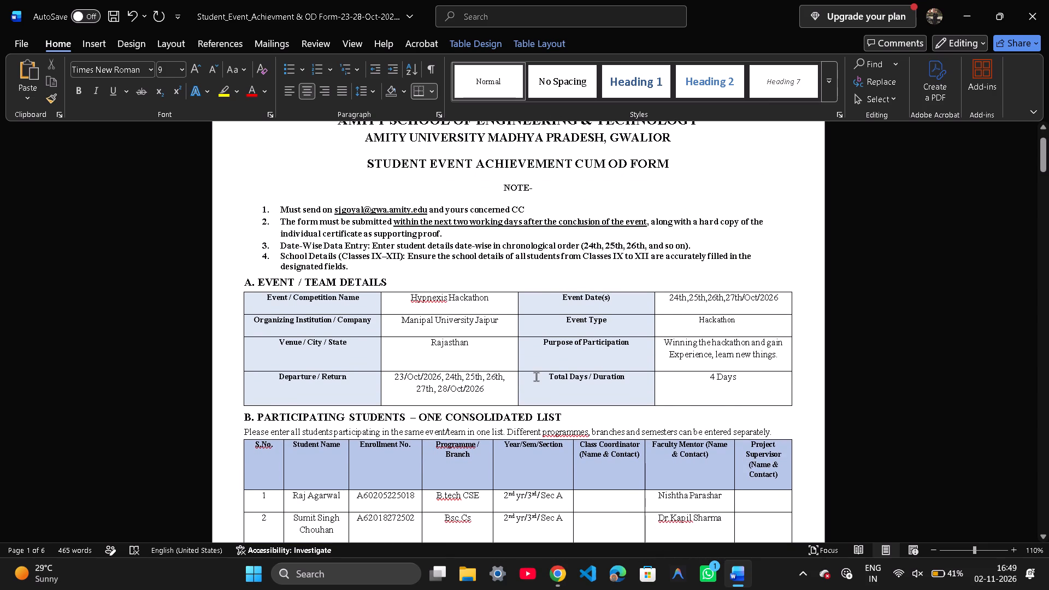
{"action": "scroll", "coordinate": [536, 376], "scroll_direction": "down", "scroll_amount": 3}
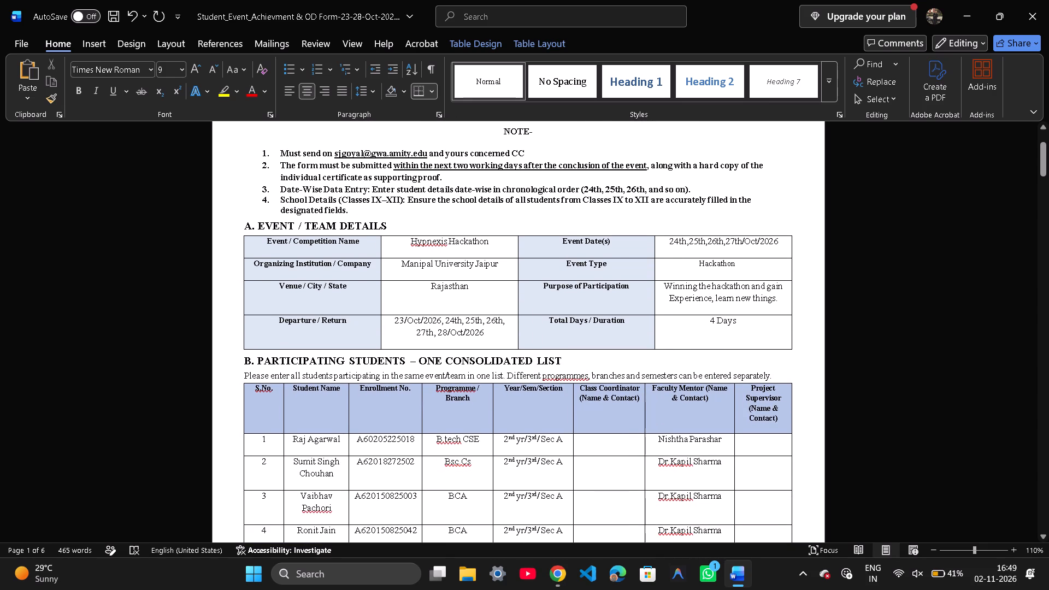
{"action": "left_click", "coordinate": [437, 331]}
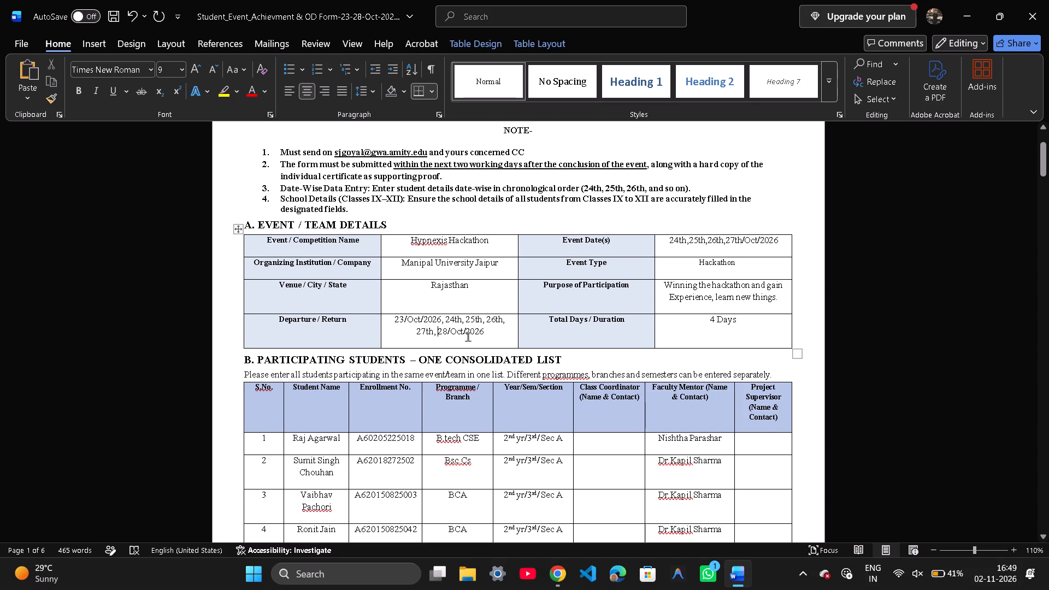
{"action": "key", "text": "Left"}
{"action": "key", "text": "BackSpace"}
{"action": "key", "text": "BackSpace"}
{"action": "key", "text": "BackSpace"}
{"action": "key", "text": "BackSpace"}
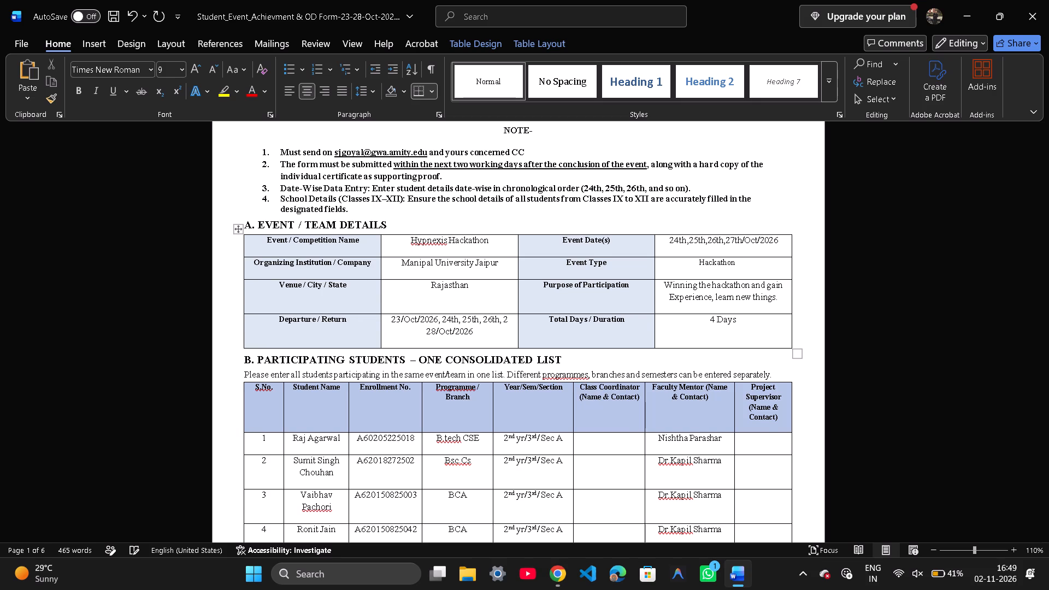
{"action": "key", "text": "BackSpace"}
{"action": "key", "text": "BackSpace"}
{"action": "key", "text": "BackSpace"}
{"action": "key", "text": "BackSpace"}
{"action": "key", "text": "BackSpace"}
{"action": "key", "text": "BackSpace"}
{"action": "key", "text": "BackSpace"}
{"action": "key", "text": "BackSpace"}
{"action": "key", "text": "BackSpace"}
{"action": "key", "text": "BackSpace"}
{"action": "key", "text": "BackSpace"}
{"action": "key", "text": "BackSpace"}
{"action": "key", "text": "BackSpace"}
{"action": "key", "text": "BackSpace"}
{"action": "key", "text": "BackSpace"}
{"action": "key", "text": "BackSpace"}
{"action": "key", "text": "BackSpace"}
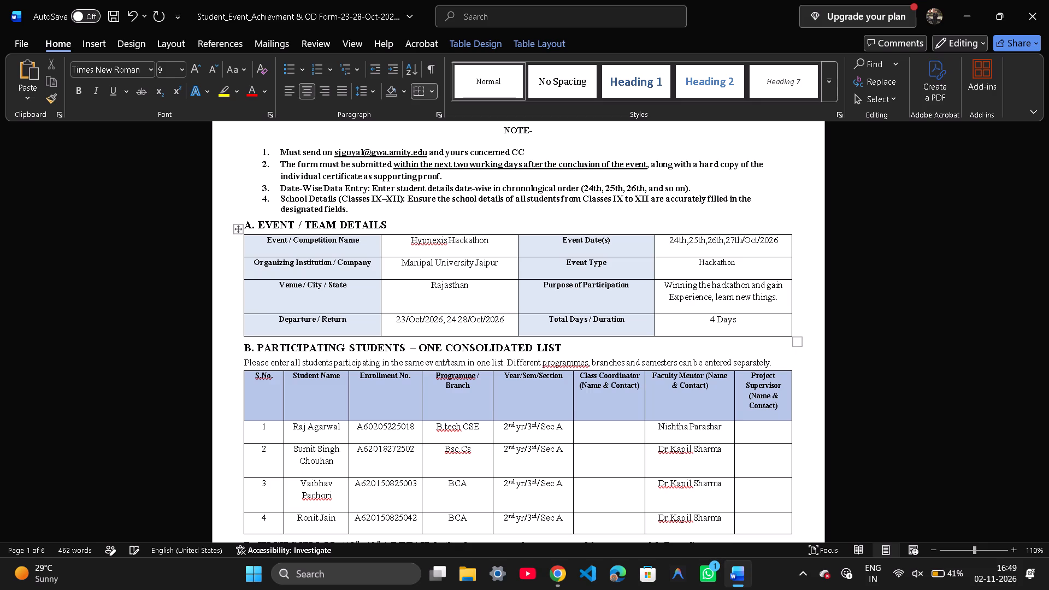
{"action": "key", "text": "BackSpace"}
{"action": "key", "text": "BackSpace"}
{"action": "key", "text": "BackSpace"}
{"action": "left_click", "coordinate": [900, 370]}
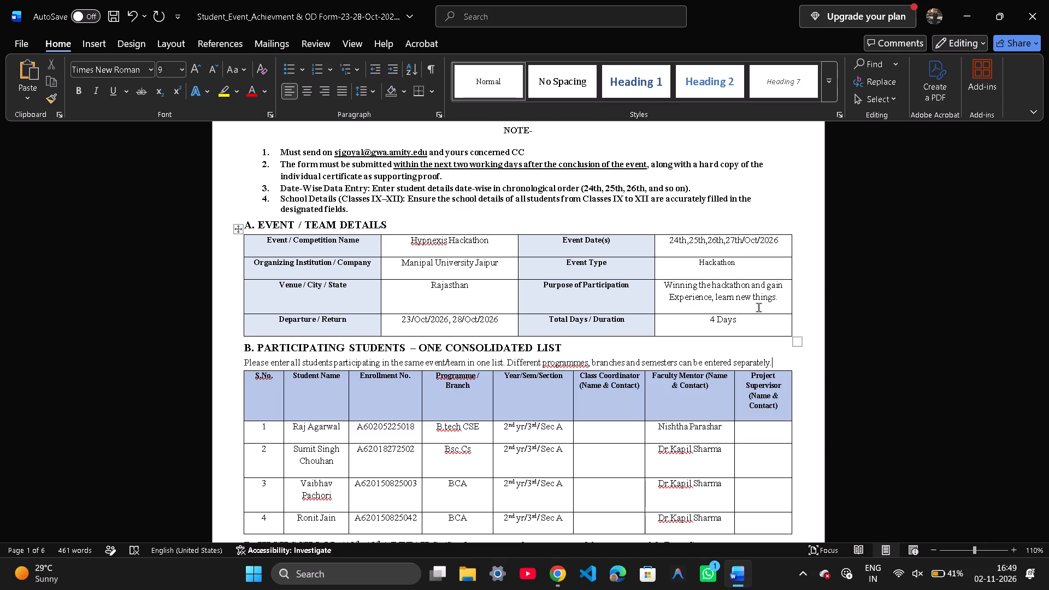
Change the Total Days / Duration entry in the Event / Team Details table to 6 Days.
{"action": "left_click", "coordinate": [714, 318]}
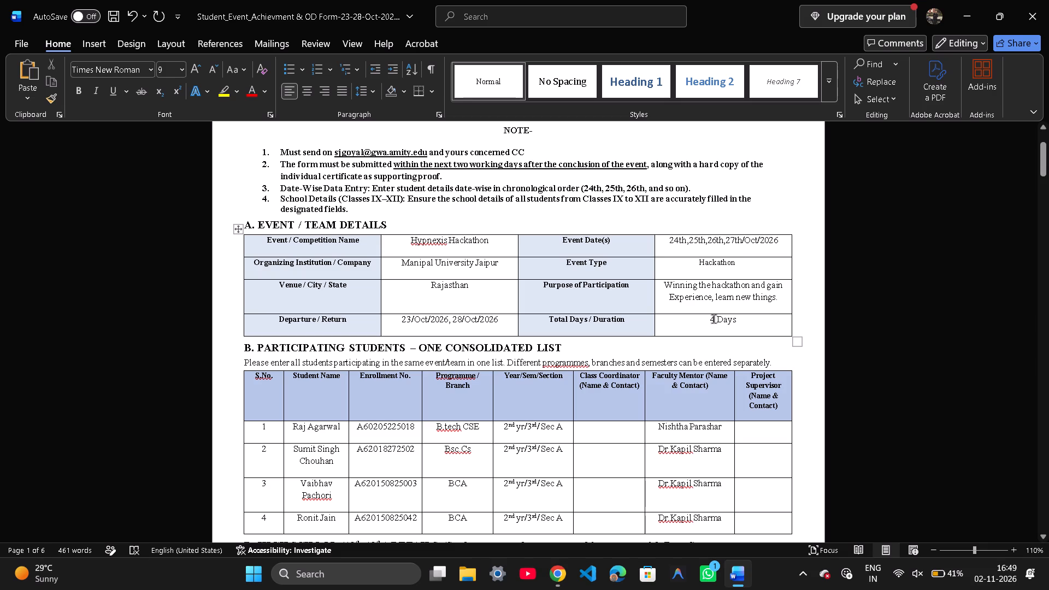
{"action": "key", "text": "BackSpace"}
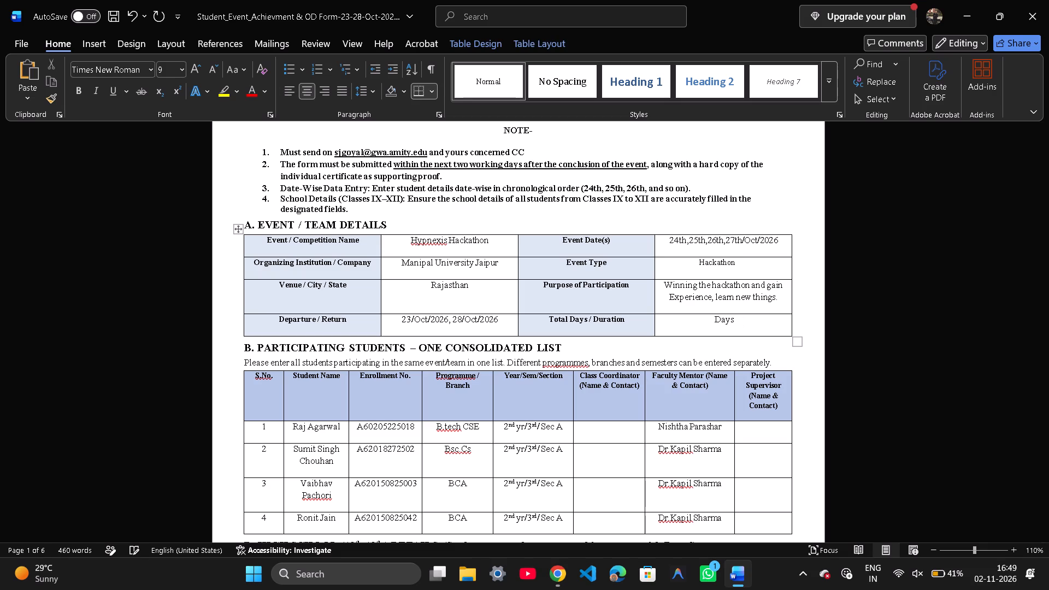
{"action": "key", "text": "6"}
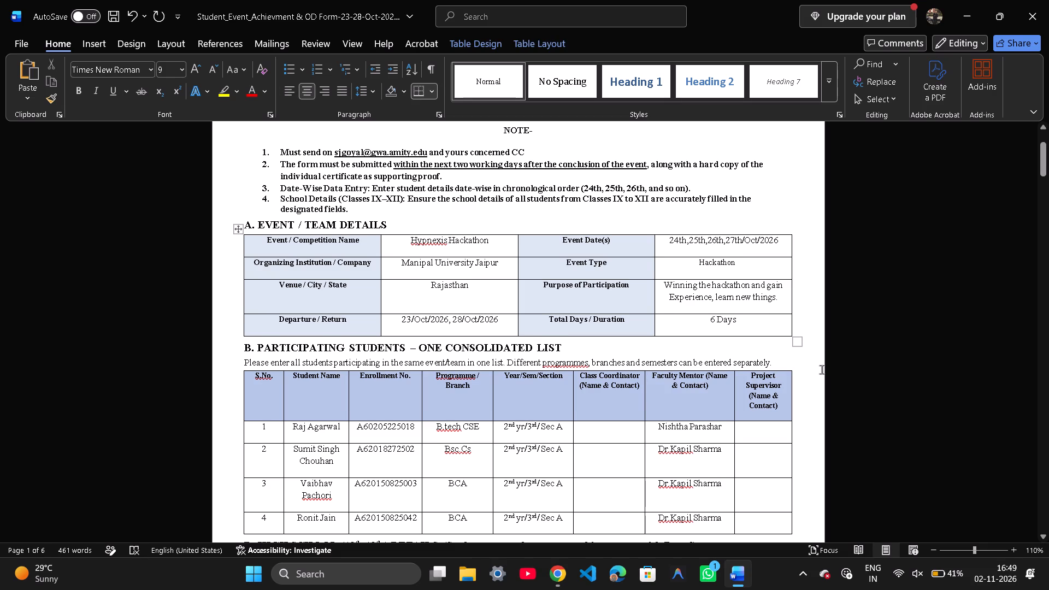
Save the updated student event achievement and OD form.
{"action": "scroll", "coordinate": [822, 369], "scroll_direction": "down", "scroll_amount": 2}
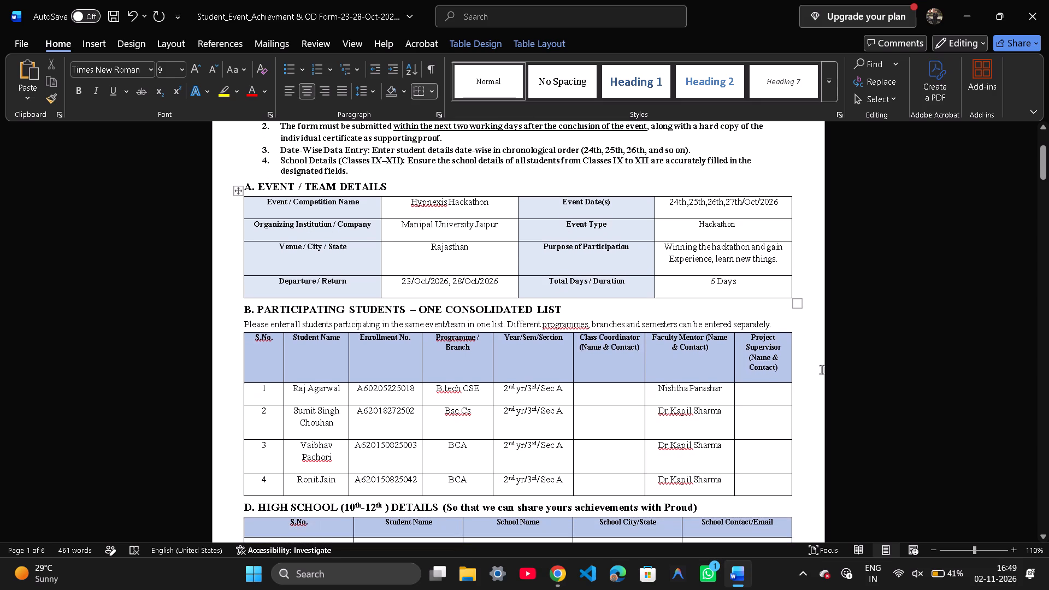
{"action": "key", "text": "ctrl+s"}
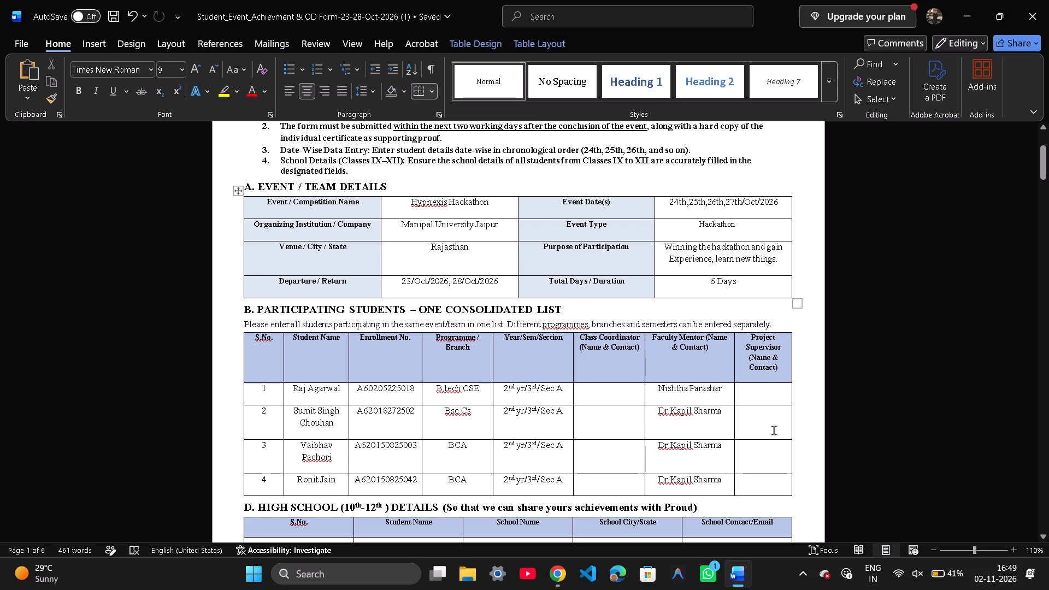
Review the saved form from the event details through the certificates and event photos in the Verification & Supporting Evidence section.
{"action": "scroll", "coordinate": [774, 430], "scroll_direction": "up", "scroll_amount": 4}
{"action": "scroll", "coordinate": [774, 430], "scroll_direction": "down", "scroll_amount": 1}
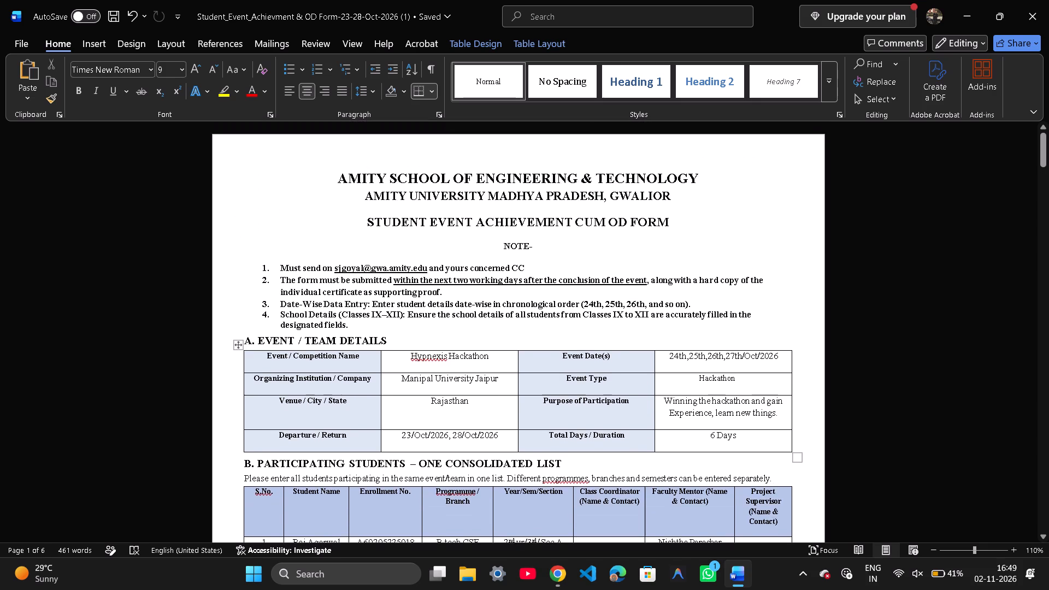
{"action": "scroll", "coordinate": [774, 430], "scroll_direction": "down", "scroll_amount": 4}
{"action": "scroll", "coordinate": [774, 430], "scroll_direction": "up", "scroll_amount": 3}
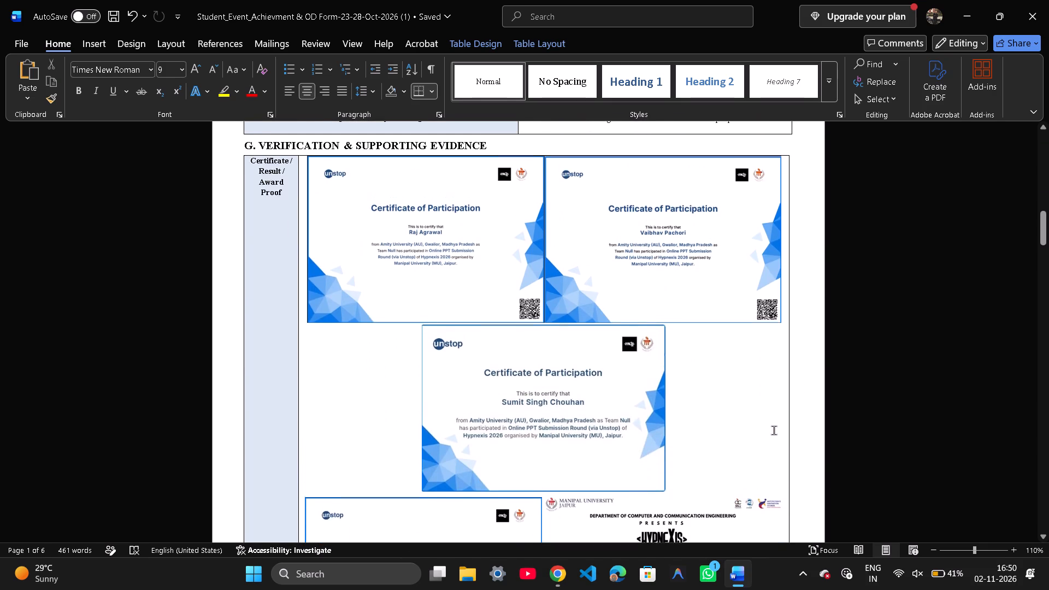
{"action": "scroll", "coordinate": [774, 430], "scroll_direction": "up", "scroll_amount": 1}
{"action": "scroll", "coordinate": [774, 430], "scroll_direction": "down", "scroll_amount": 9}
{"action": "scroll", "coordinate": [806, 135], "scroll_direction": "down", "scroll_amount": 7}
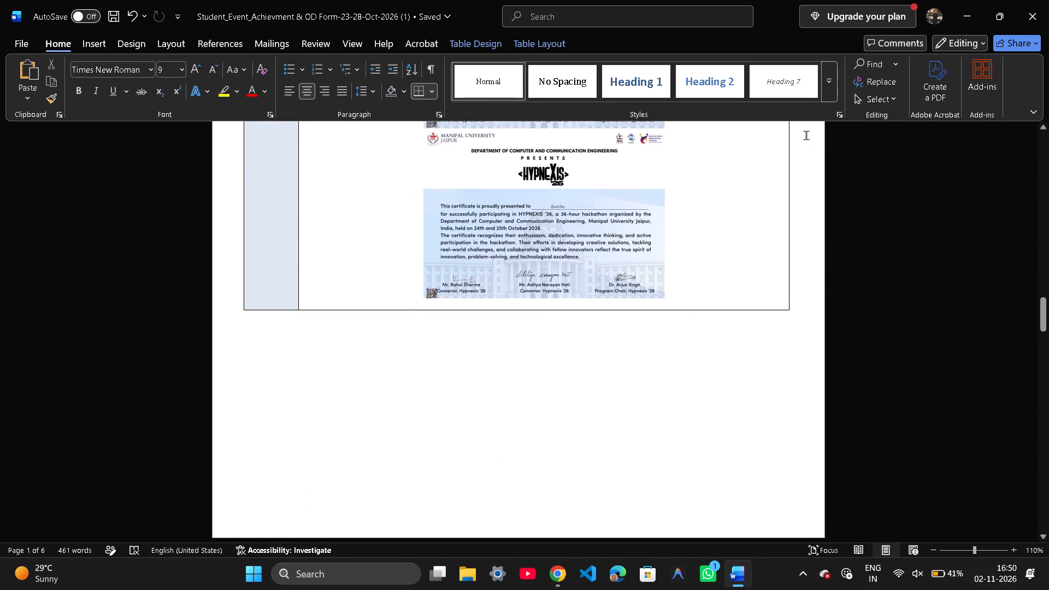
{"action": "scroll", "coordinate": [806, 135], "scroll_direction": "down", "scroll_amount": 15}
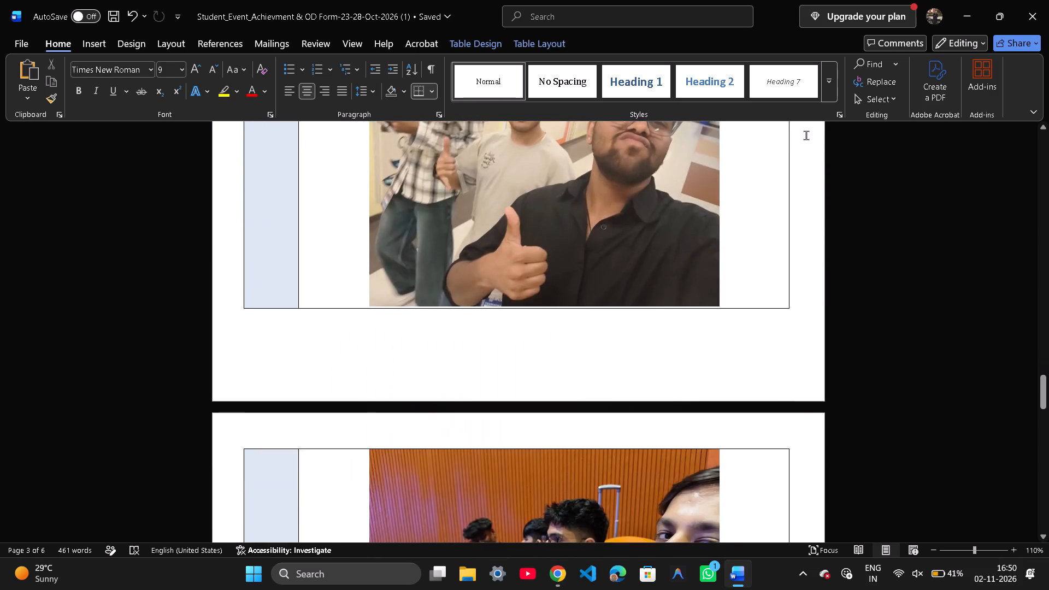
Check the date-wise attendance table in section H at the end of the form and save the document.
{"action": "scroll", "coordinate": [806, 135], "scroll_direction": "down", "scroll_amount": 8}
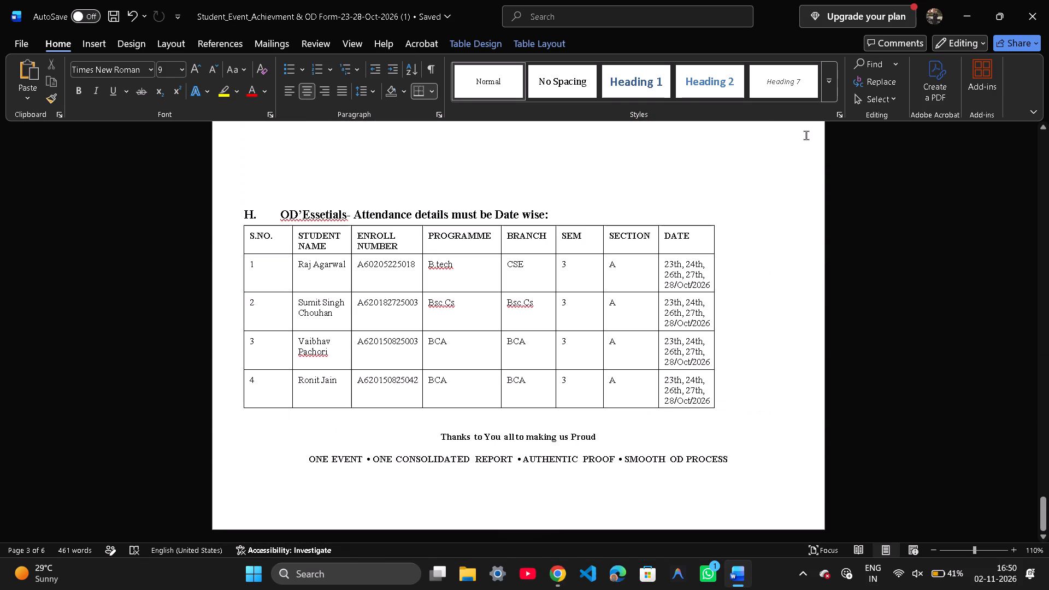
{"action": "key", "text": "ctrl+s"}
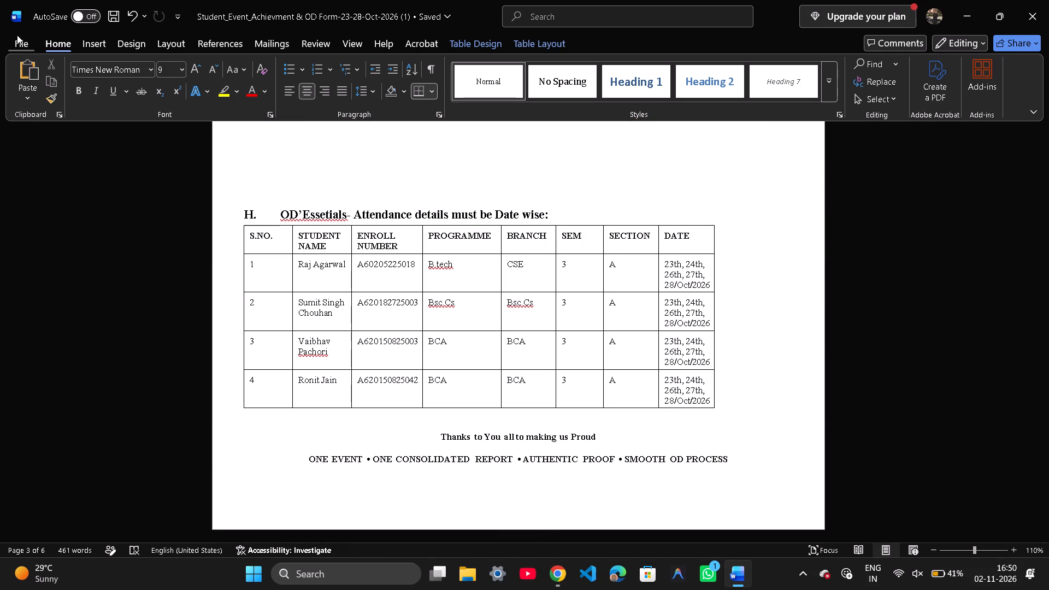
Open the file management view for the saved student event achievement and OD form.
{"action": "left_click", "coordinate": [19, 39]}
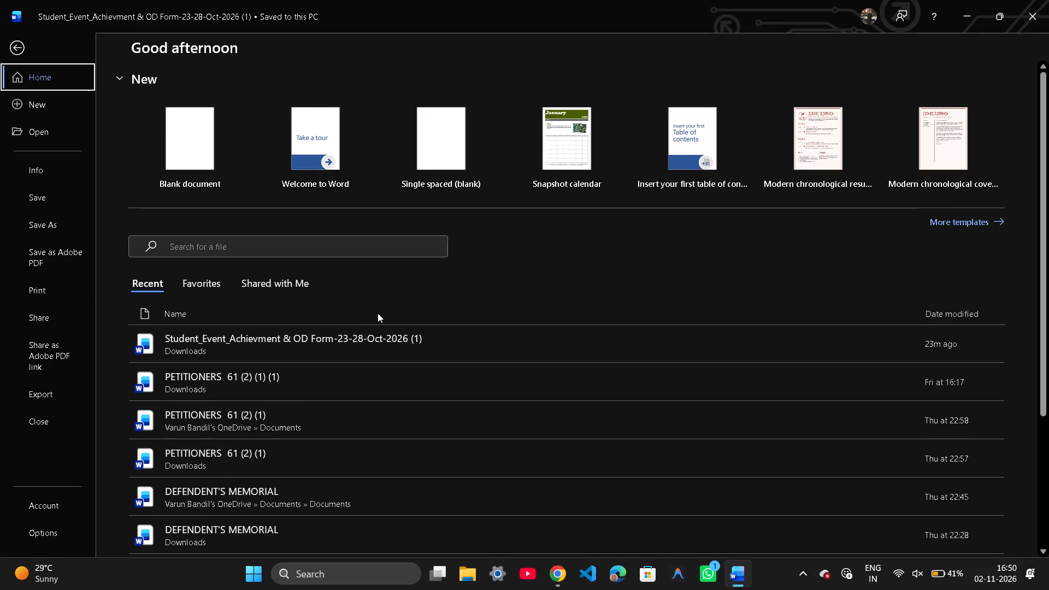
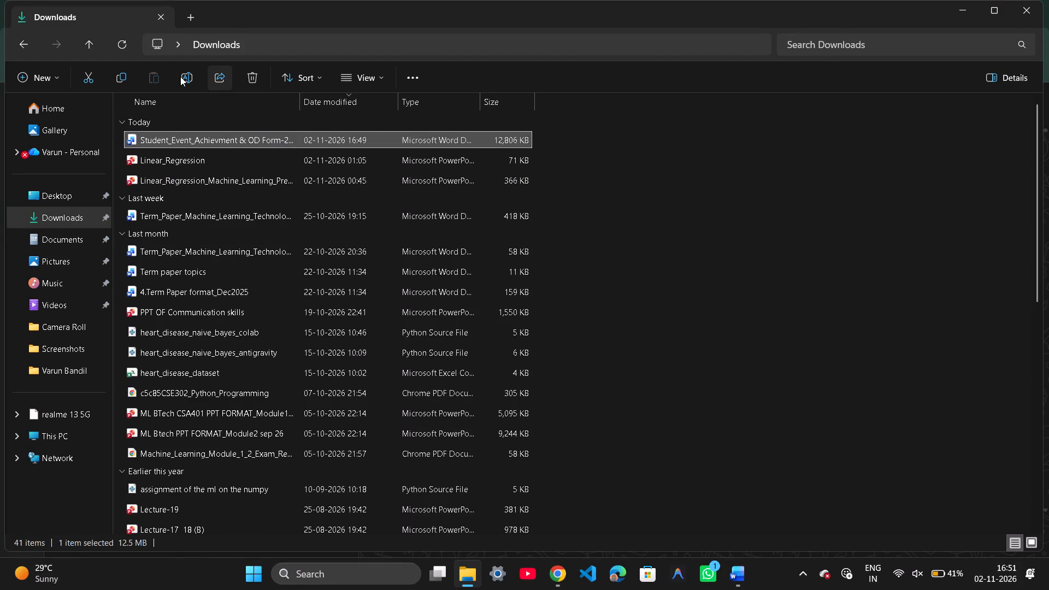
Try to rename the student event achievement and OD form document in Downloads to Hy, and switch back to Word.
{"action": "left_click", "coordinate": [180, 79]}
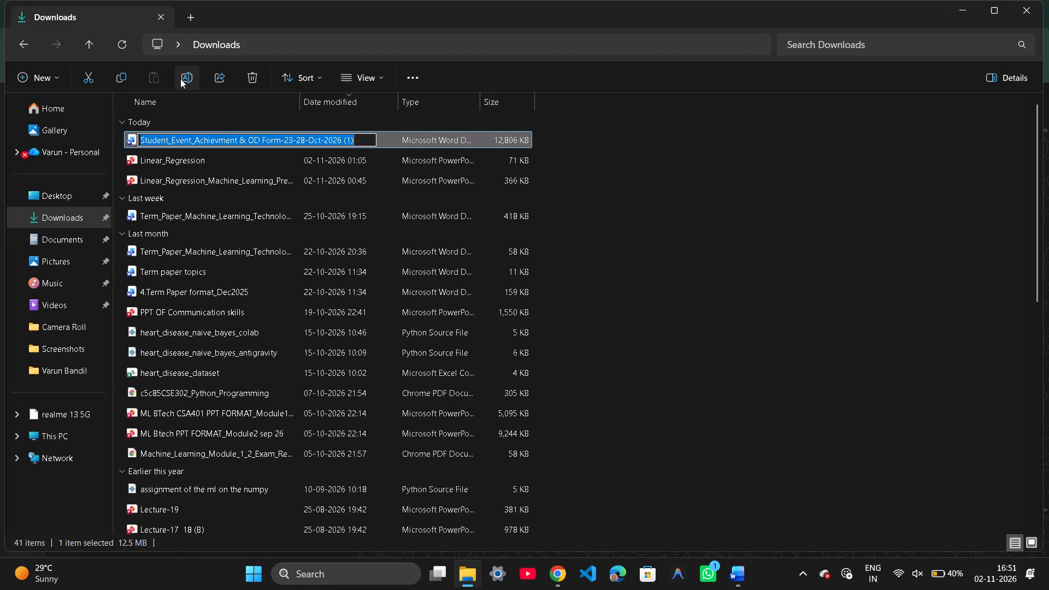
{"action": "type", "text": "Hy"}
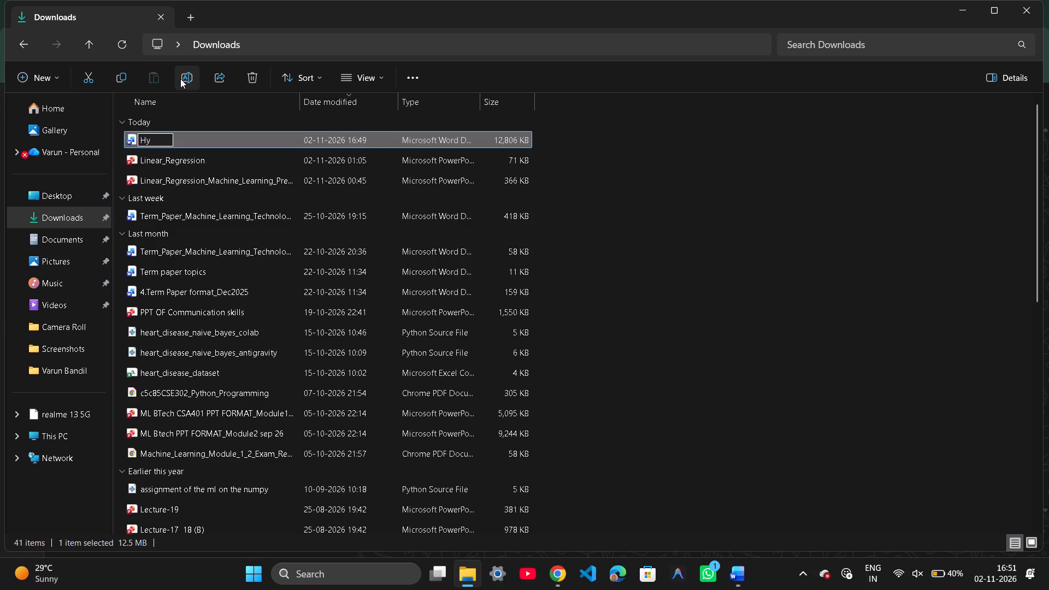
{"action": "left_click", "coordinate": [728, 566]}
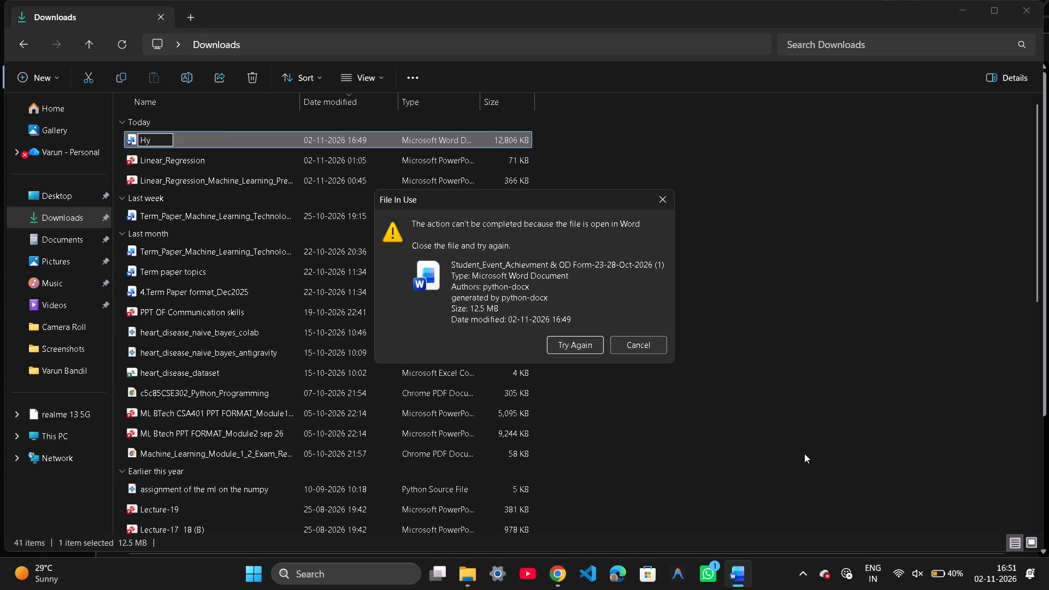
Dismiss the blocked rename and check the event name on the participant badges in the form open in Word.
{"action": "left_click", "coordinate": [650, 349]}
{"action": "left_click", "coordinate": [745, 568]}
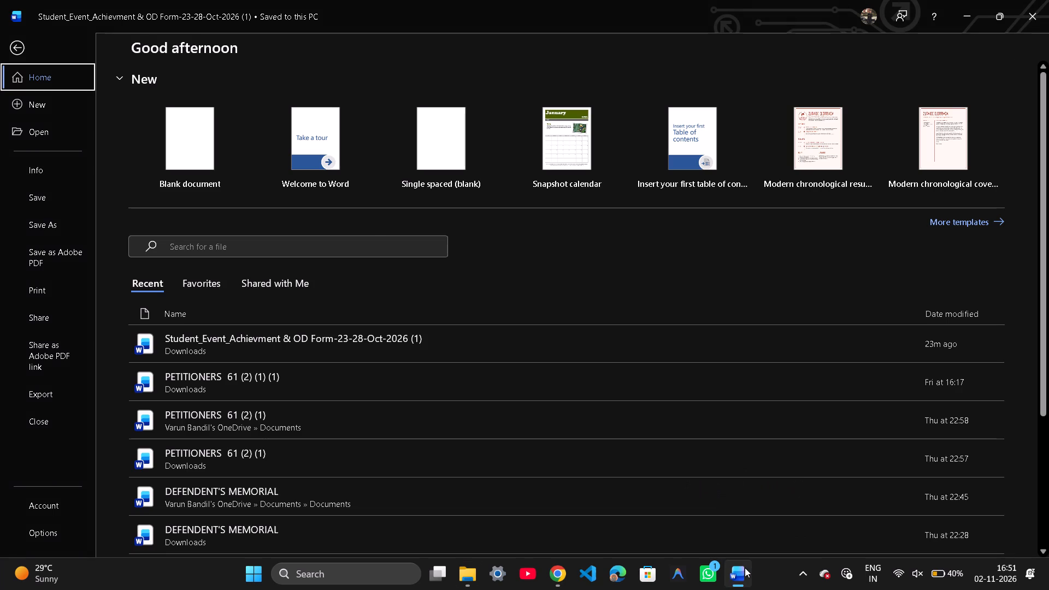
{"action": "left_click", "coordinate": [20, 51]}
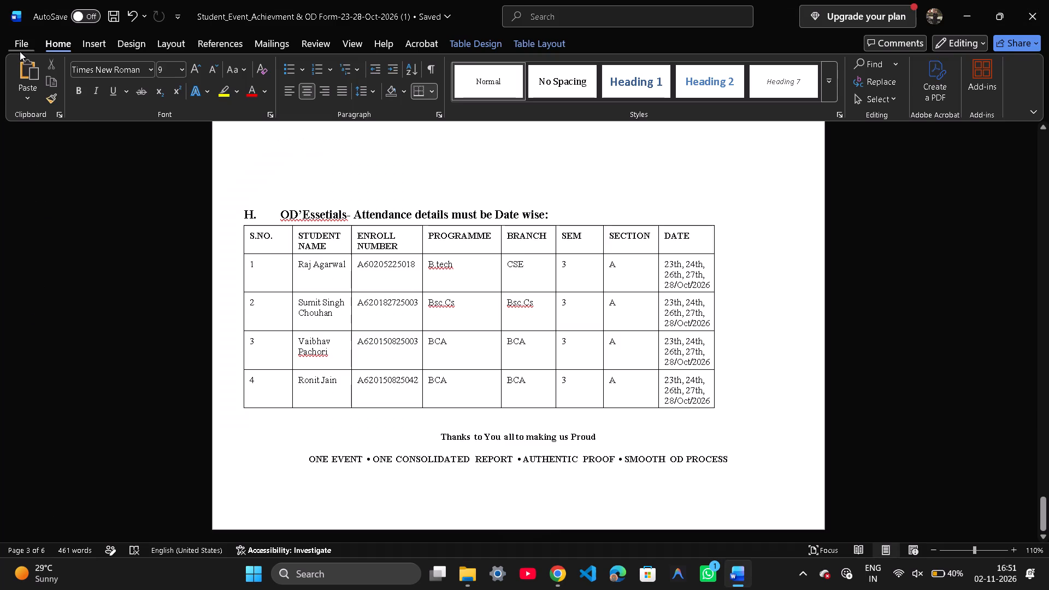
{"action": "scroll", "coordinate": [550, 301], "scroll_direction": "up", "scroll_amount": 9}
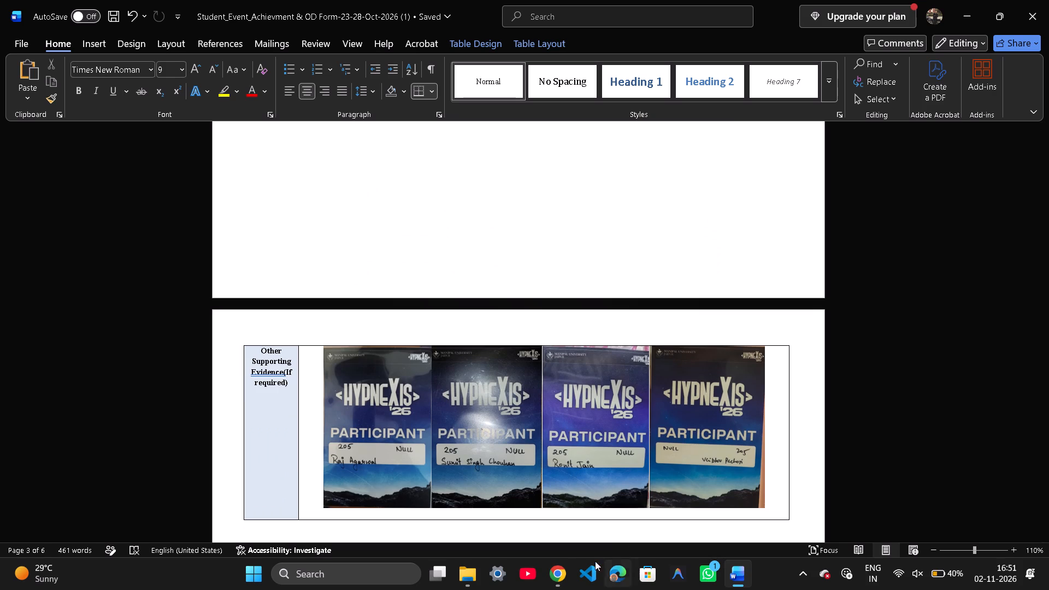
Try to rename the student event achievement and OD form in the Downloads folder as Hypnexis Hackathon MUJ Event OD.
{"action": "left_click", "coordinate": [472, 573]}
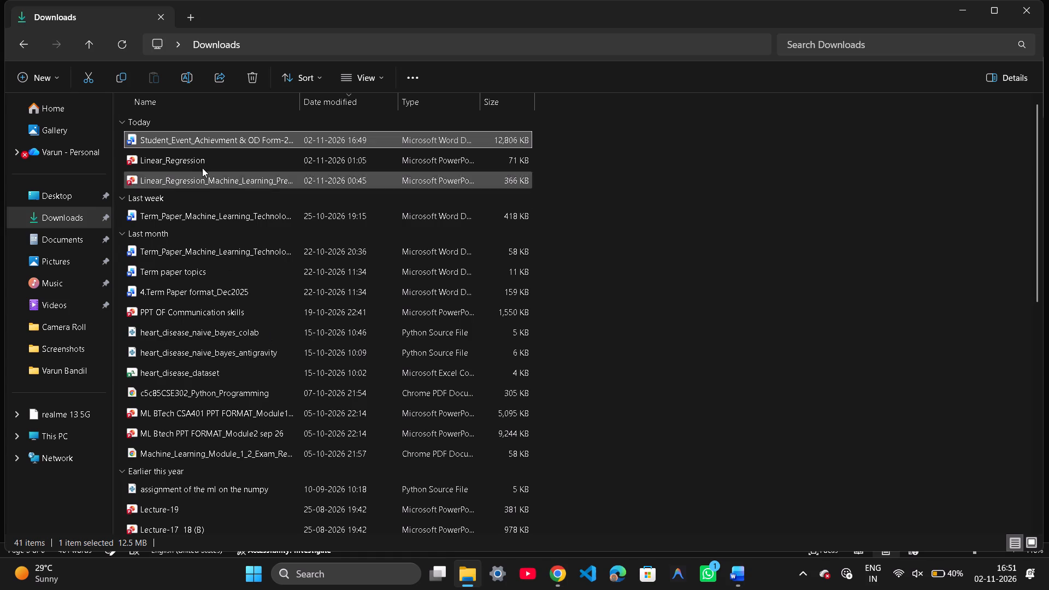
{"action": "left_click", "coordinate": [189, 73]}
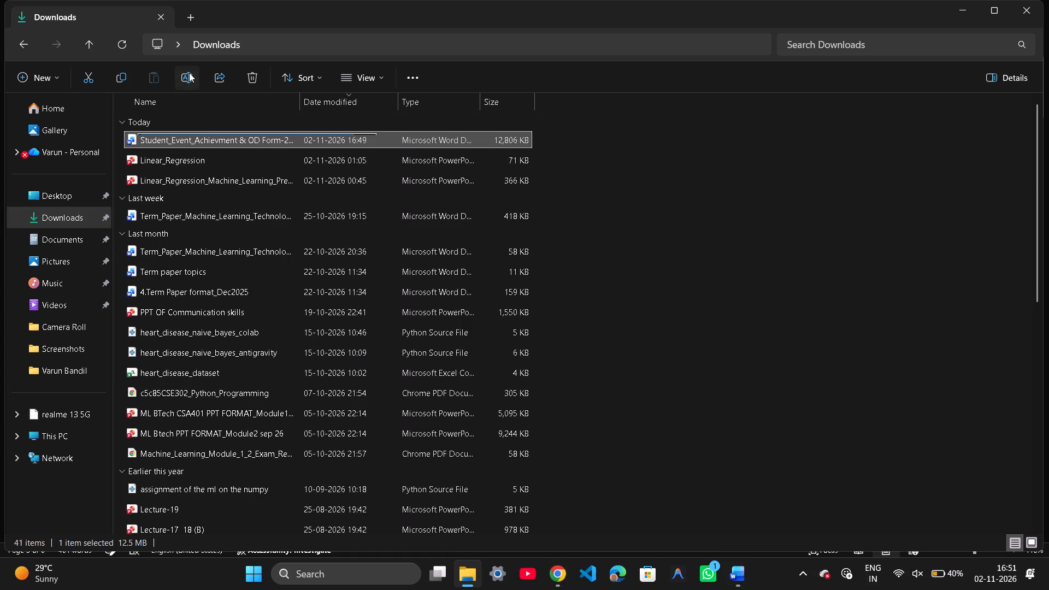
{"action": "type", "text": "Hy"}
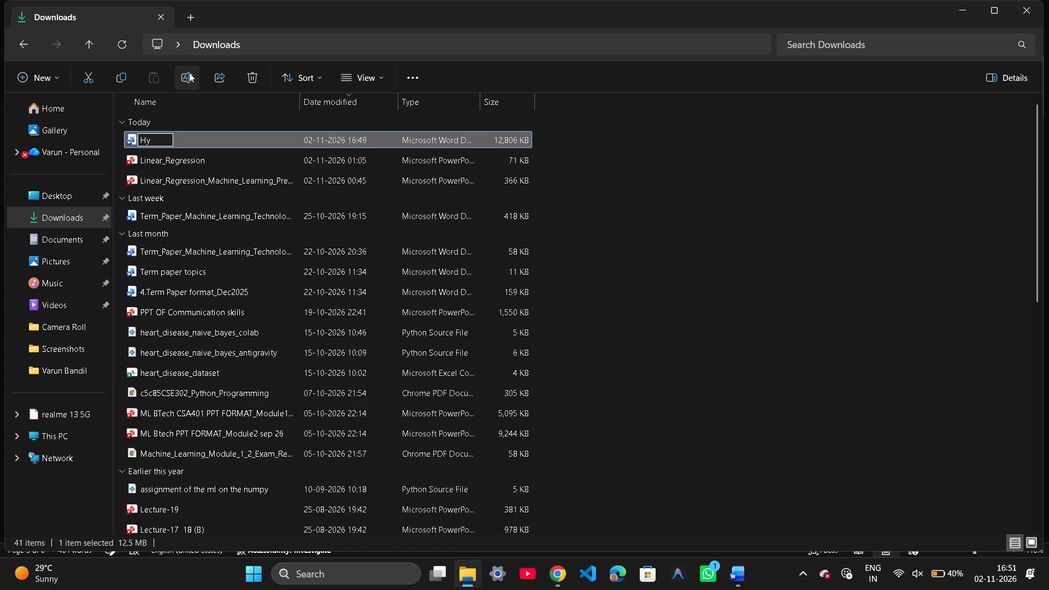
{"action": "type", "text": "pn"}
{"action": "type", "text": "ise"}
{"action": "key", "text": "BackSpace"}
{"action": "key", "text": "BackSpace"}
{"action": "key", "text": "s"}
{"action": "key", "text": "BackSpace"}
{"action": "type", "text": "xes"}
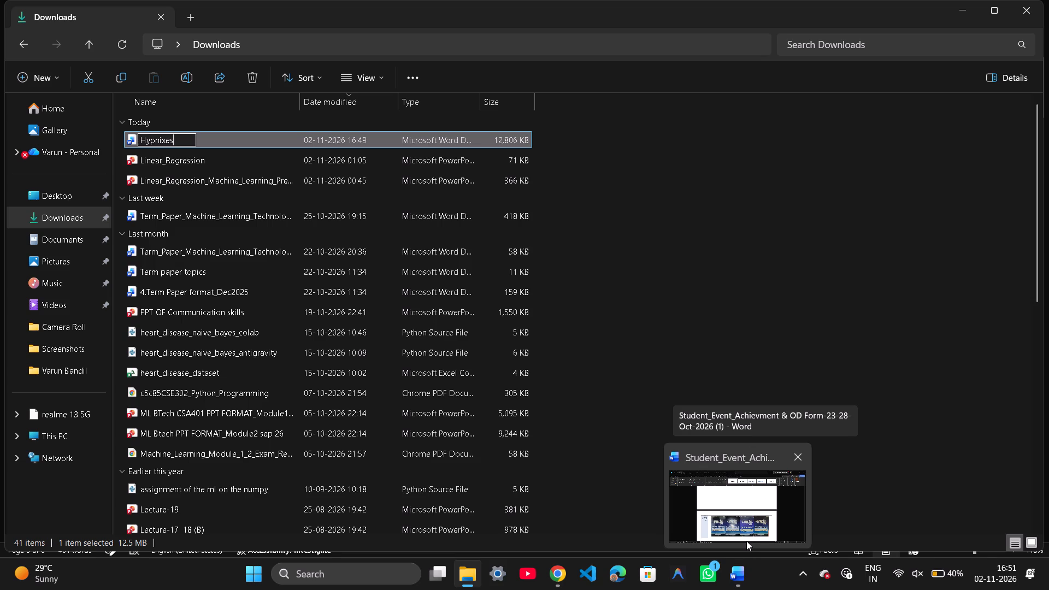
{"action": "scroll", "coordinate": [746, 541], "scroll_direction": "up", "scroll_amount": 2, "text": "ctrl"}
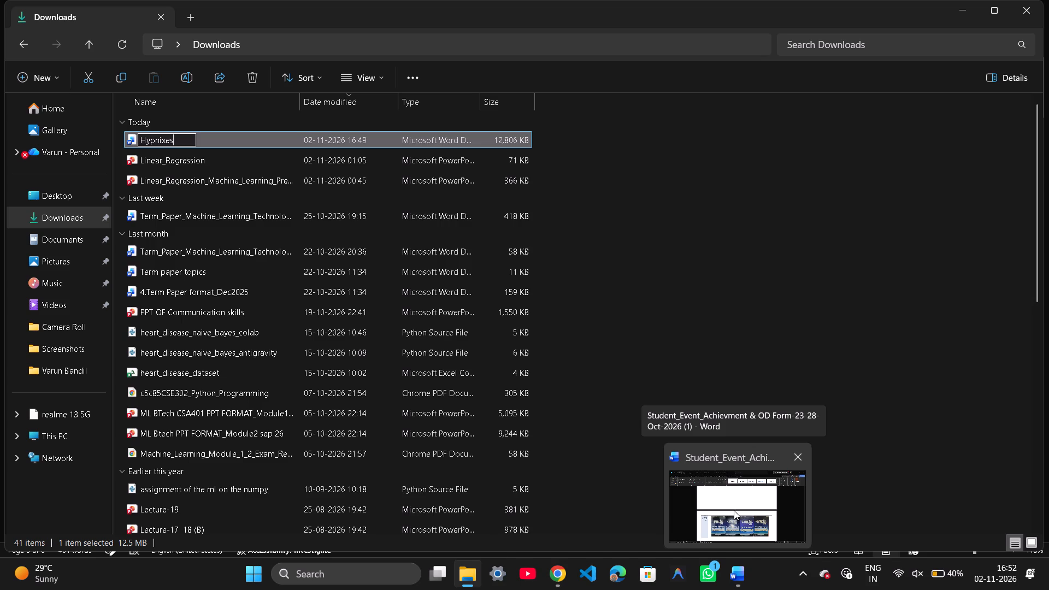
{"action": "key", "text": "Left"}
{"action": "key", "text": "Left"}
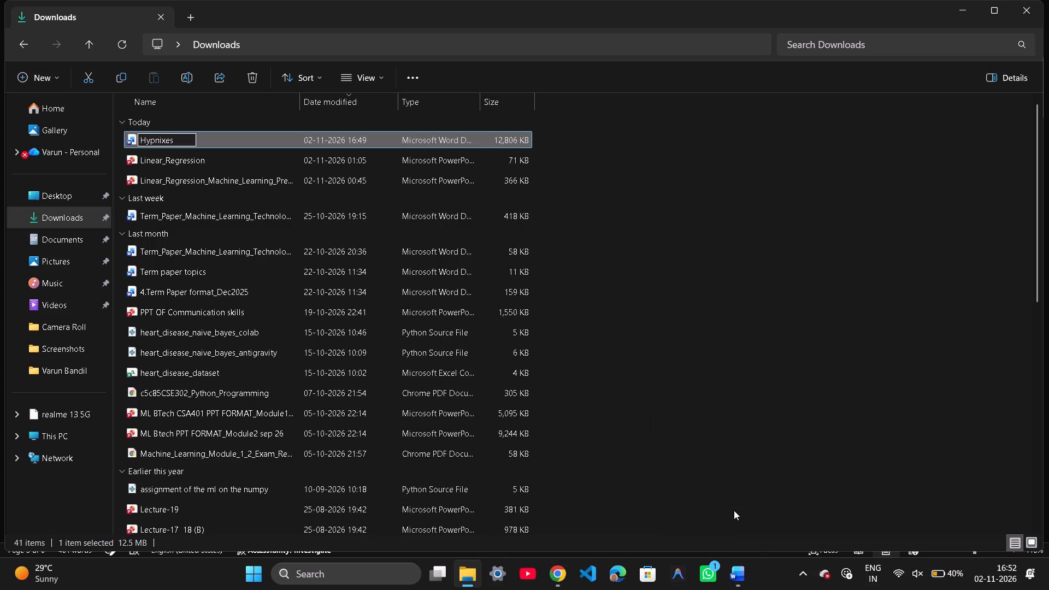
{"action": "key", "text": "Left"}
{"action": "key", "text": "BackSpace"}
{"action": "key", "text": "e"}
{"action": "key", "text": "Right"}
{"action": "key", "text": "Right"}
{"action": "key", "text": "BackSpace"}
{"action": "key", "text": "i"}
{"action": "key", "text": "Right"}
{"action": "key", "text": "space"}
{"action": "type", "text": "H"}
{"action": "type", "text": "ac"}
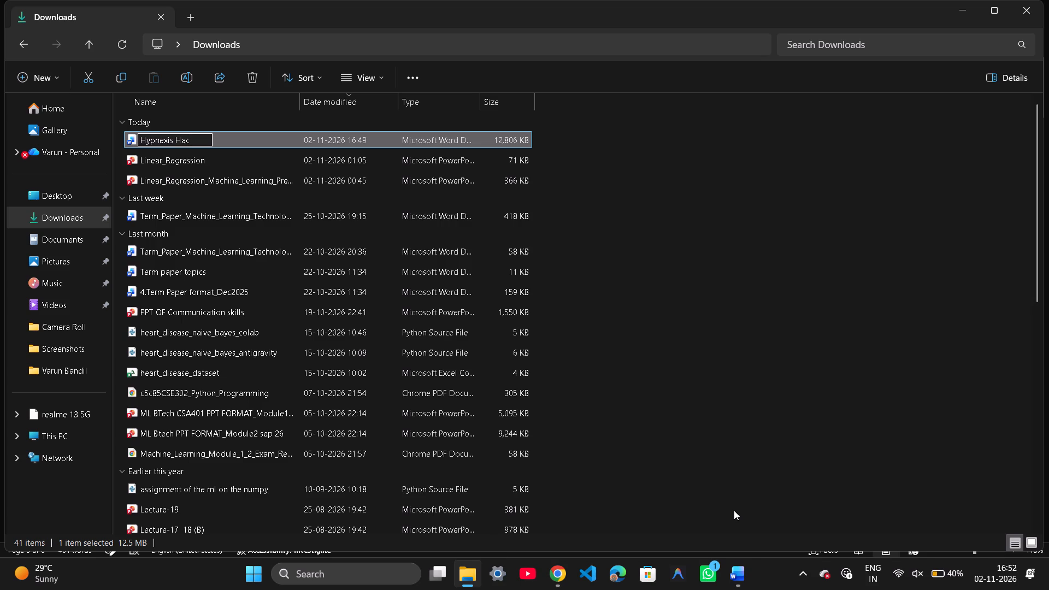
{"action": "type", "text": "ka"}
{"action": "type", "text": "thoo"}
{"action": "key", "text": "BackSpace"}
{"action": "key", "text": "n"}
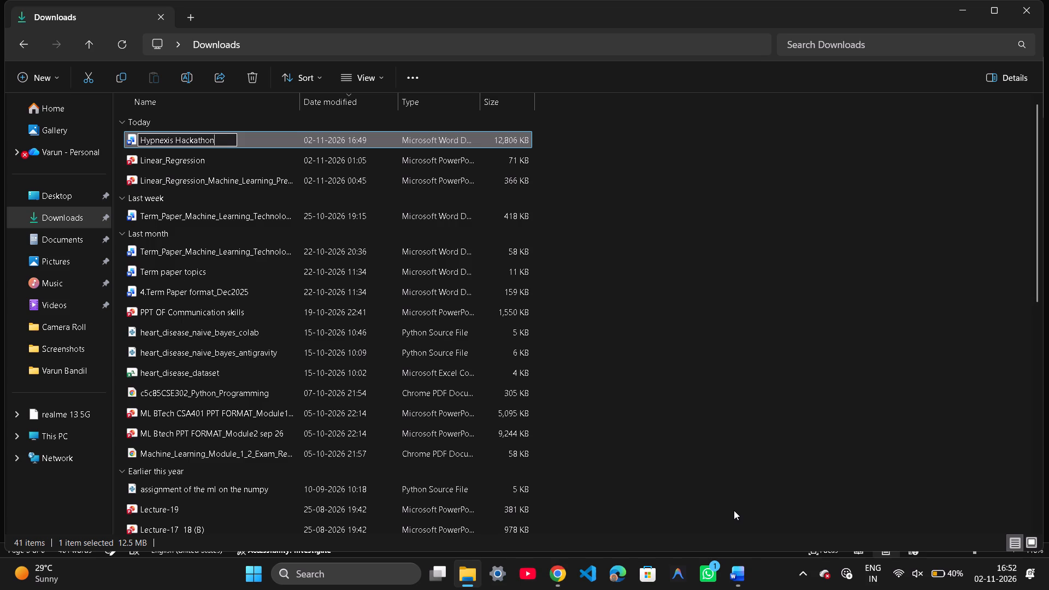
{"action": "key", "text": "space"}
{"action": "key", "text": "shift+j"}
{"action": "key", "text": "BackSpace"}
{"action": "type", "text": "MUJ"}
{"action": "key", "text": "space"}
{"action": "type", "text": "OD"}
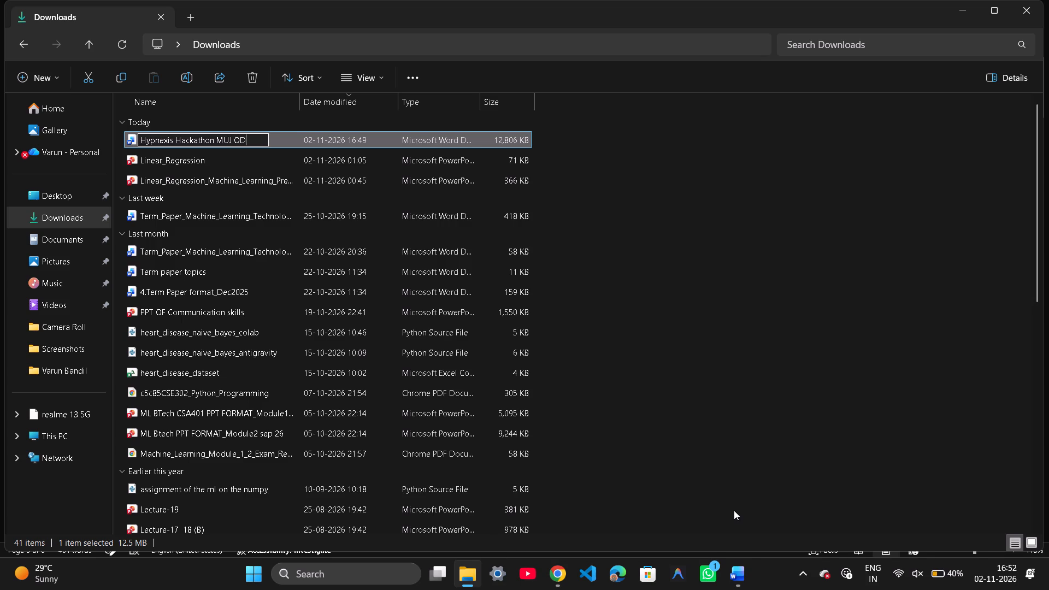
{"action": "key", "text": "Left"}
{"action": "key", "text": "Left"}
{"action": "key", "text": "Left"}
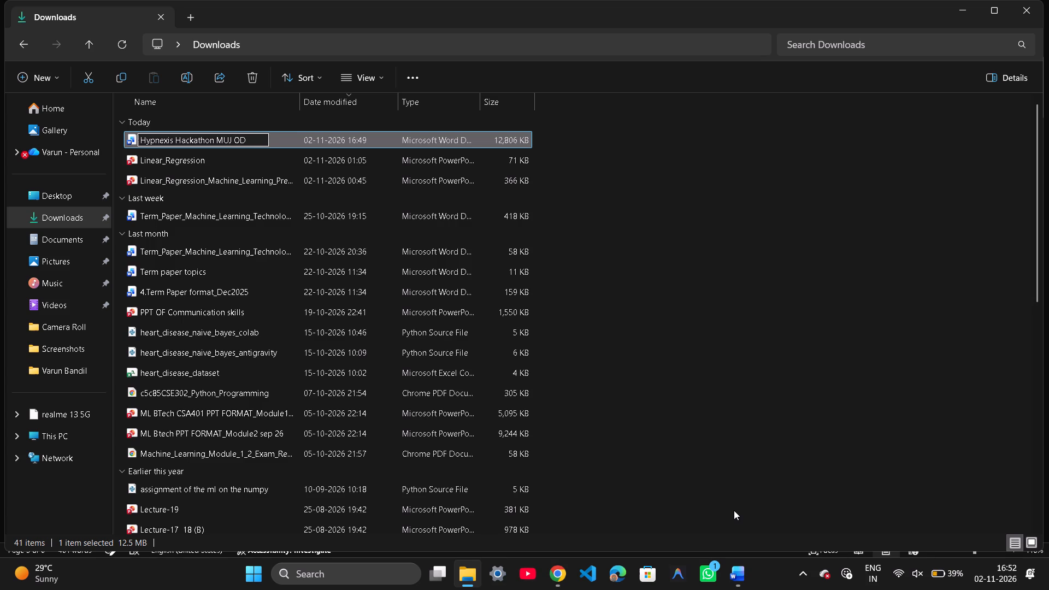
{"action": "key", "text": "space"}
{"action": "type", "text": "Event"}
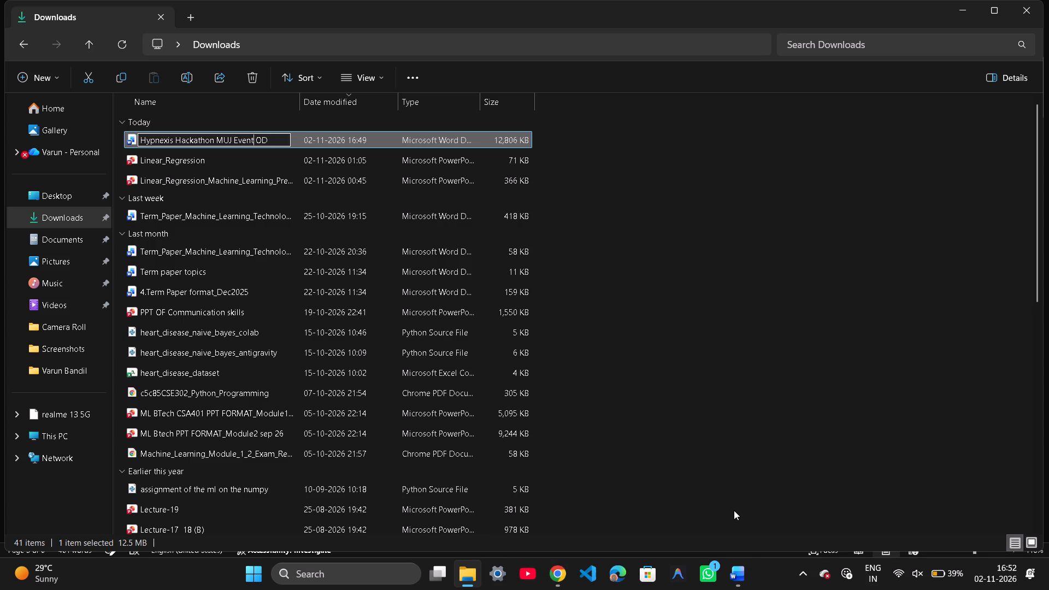
Close the student event achievement and OD form in Word and cancel the pending rename in File Explorer.
{"action": "left_click", "coordinate": [739, 589]}
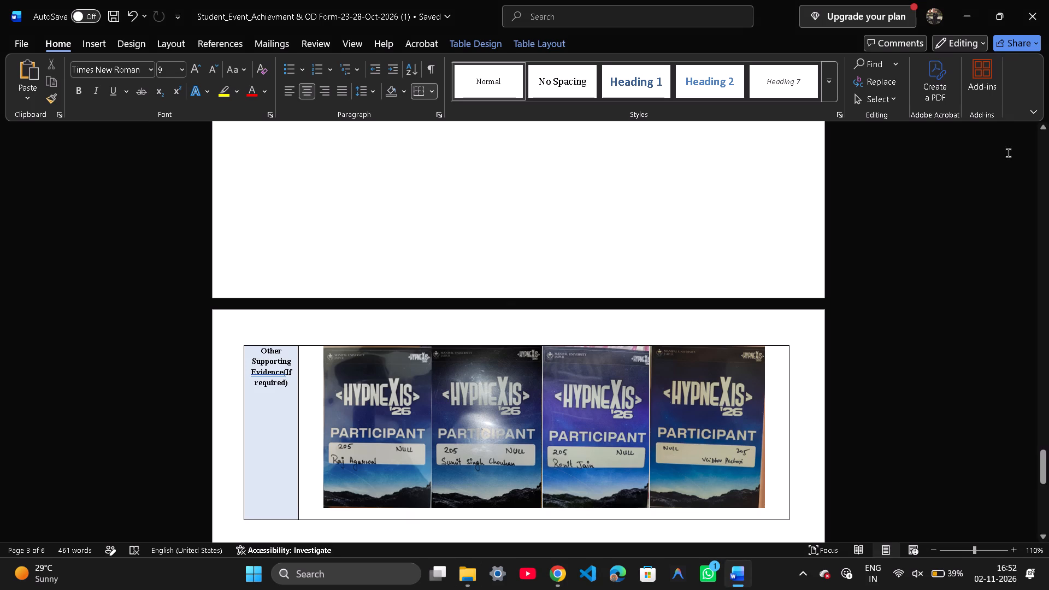
{"action": "left_click", "coordinate": [1045, 0]}
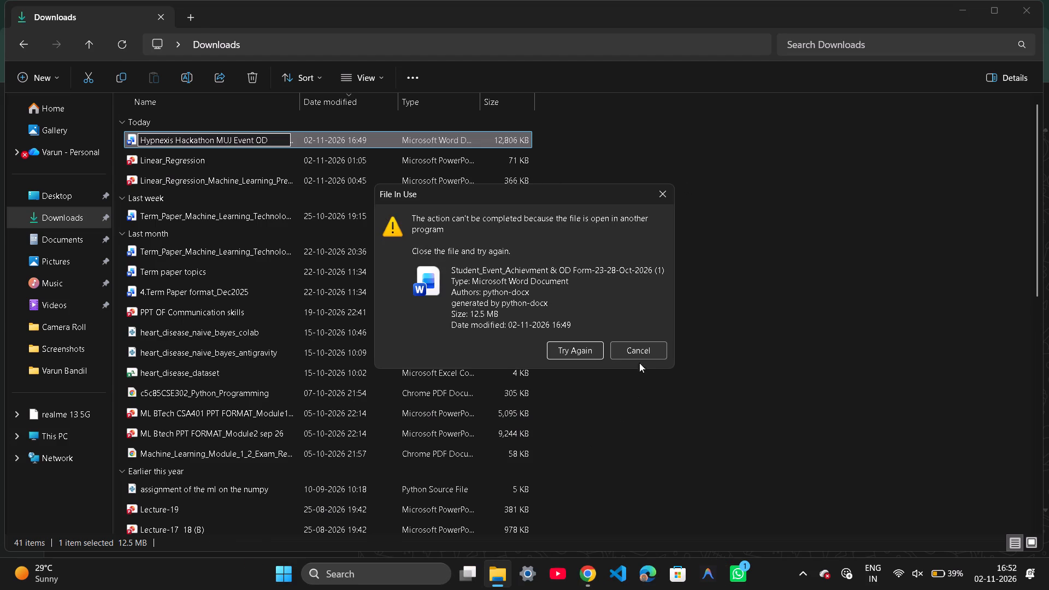
{"action": "left_click", "coordinate": [640, 350]}
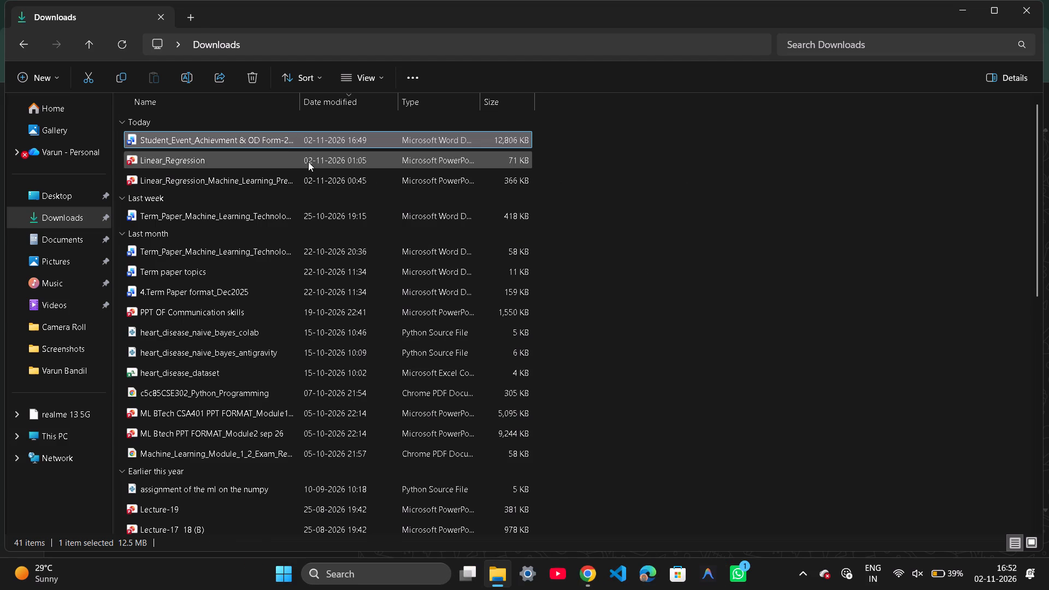
Rename the student event achievement and OD form in the Downloads folder as Hypnexis Hackathon MUJ Jaipur Event OD.
{"action": "left_click", "coordinate": [190, 76]}
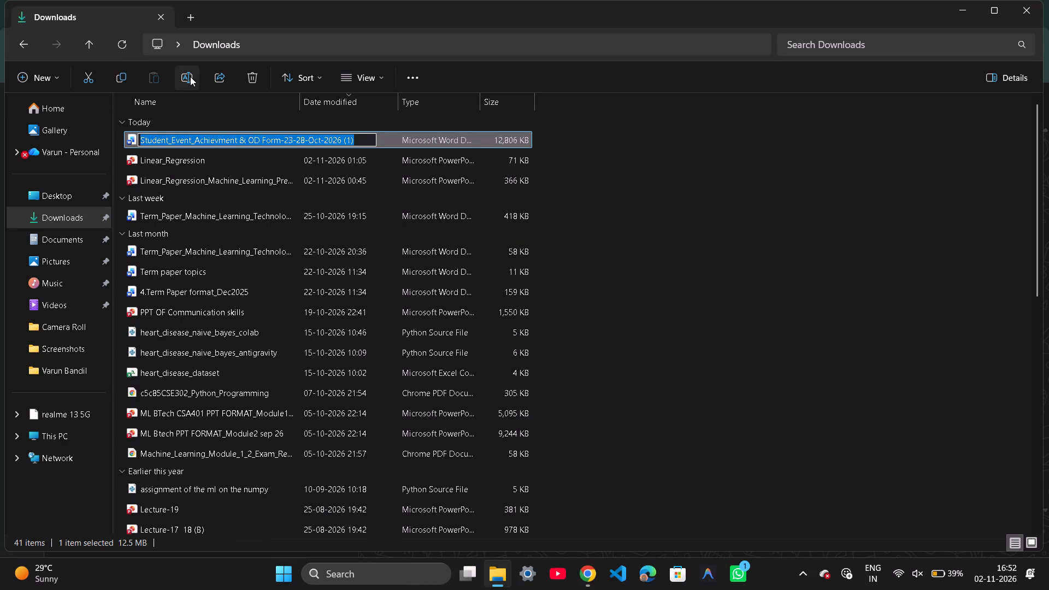
{"action": "type", "text": "Hyp"}
{"action": "key", "text": "n"}
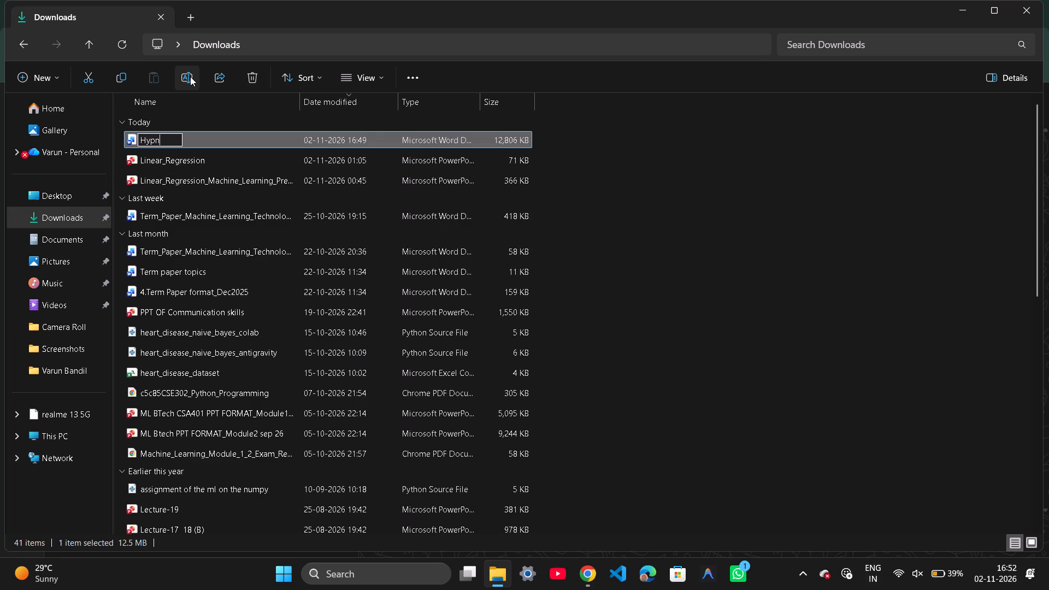
{"action": "type", "text": "exis"}
{"action": "key", "text": "space"}
{"action": "type", "text": "Hacka"}
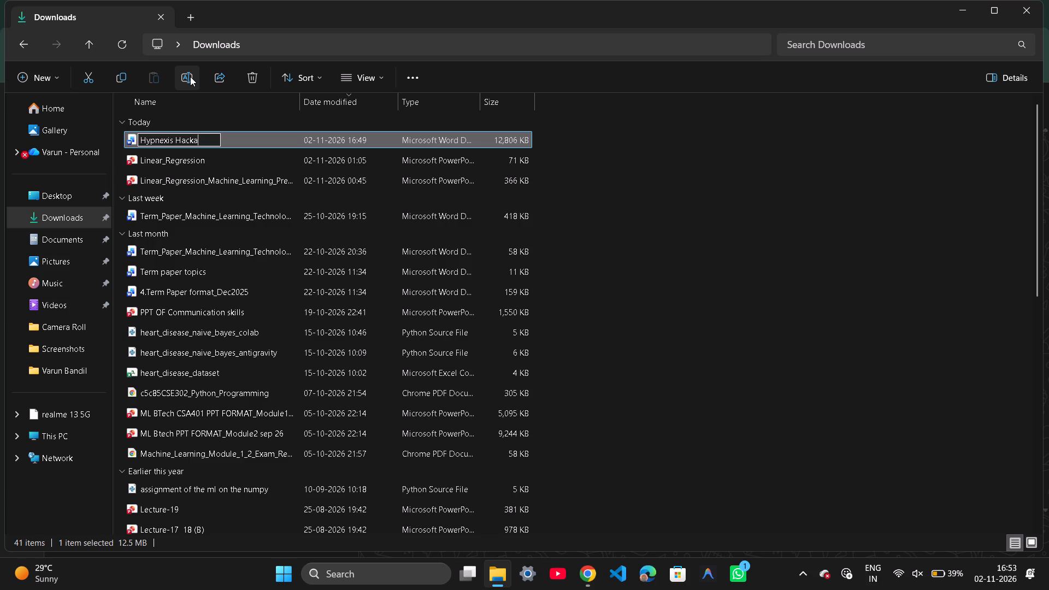
{"action": "type", "text": "thon"}
{"action": "key", "text": "space"}
{"action": "type", "text": "Event"}
{"action": "key", "text": "space"}
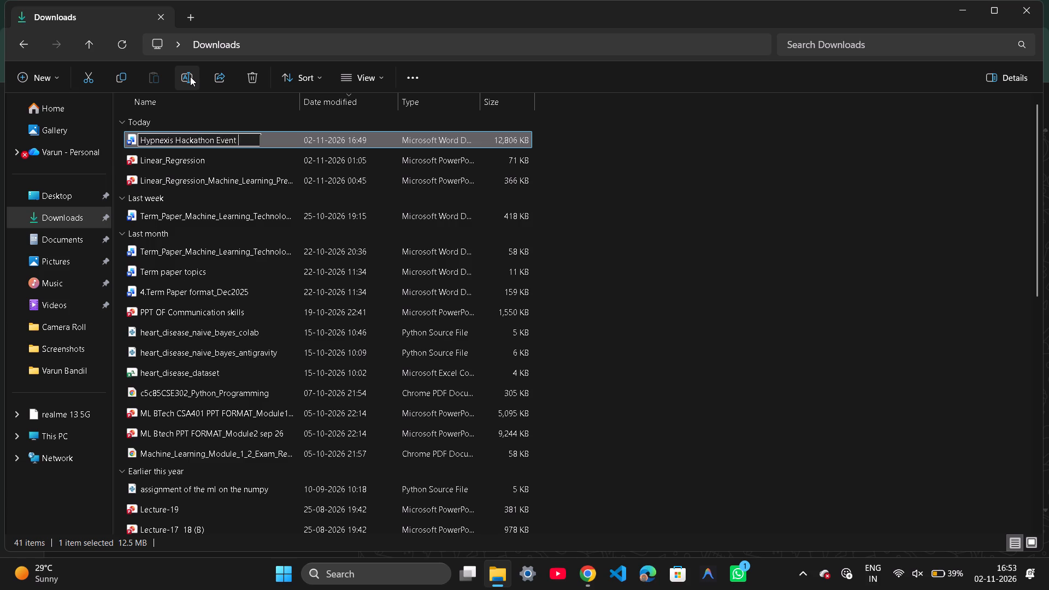
{"action": "type", "text": "In J"}
{"action": "key", "text": "BackSpace"}
{"action": "key", "text": "BackSpace"}
{"action": "key", "text": "BackSpace"}
{"action": "key", "text": "BackSpace"}
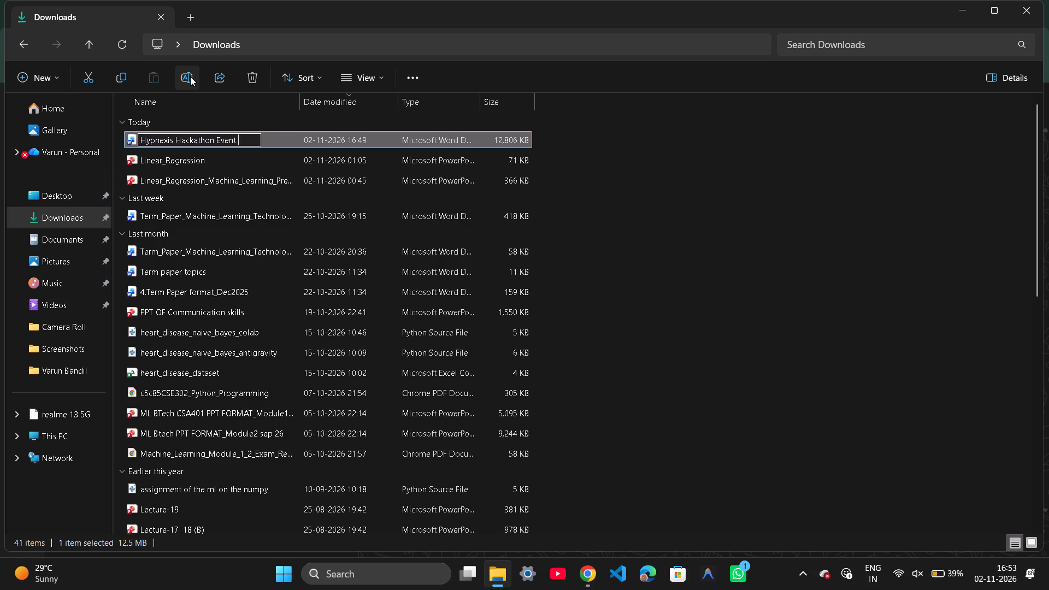
{"action": "key", "text": "Left"}
{"action": "key", "text": "Left"}
{"action": "key", "text": "Left"}
{"action": "key", "text": "Left"}
{"action": "key", "text": "Left"}
{"action": "key", "text": "Left"}
{"action": "key", "text": "shift+n"}
{"action": "key", "text": "BackSpace"}
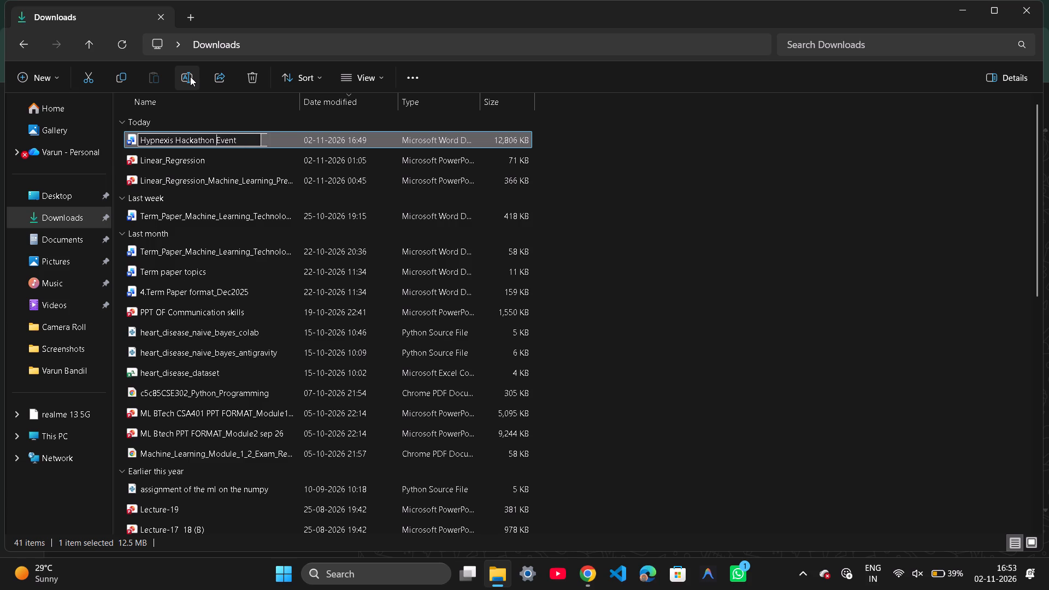
{"action": "type", "text": "MUJ JS"}
{"action": "key", "text": "BackSpace"}
{"action": "type", "text": "aip"}
{"action": "type", "text": "ur"}
{"action": "key", "text": "space"}
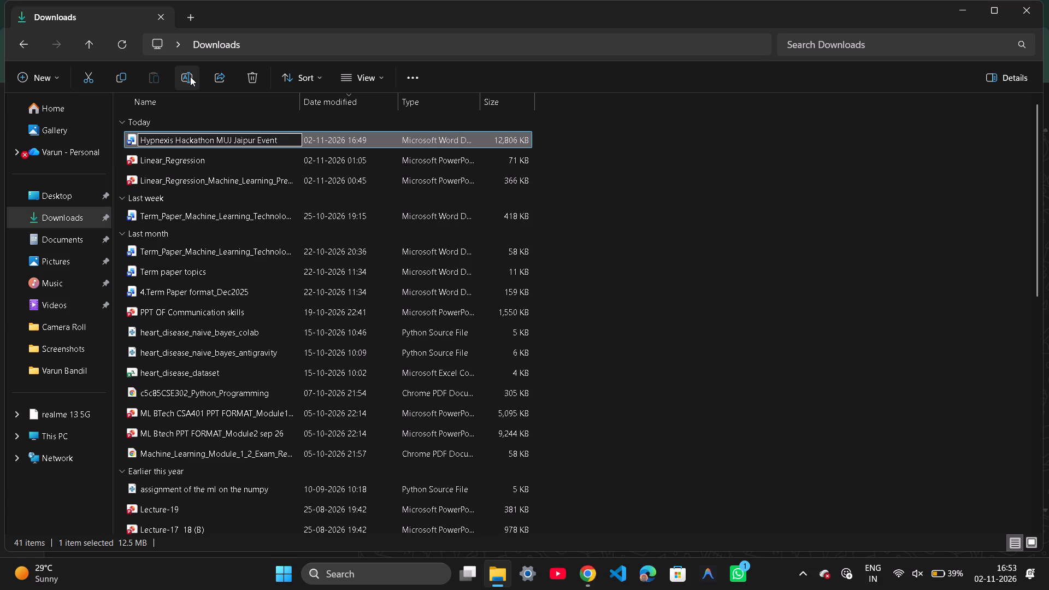
{"action": "key", "text": "Right"}
{"action": "key", "text": "Right"}
{"action": "key", "text": "Right"}
{"action": "key", "text": "Right"}
{"action": "key", "text": "Right"}
{"action": "key", "text": "space"}
{"action": "type", "text": "OD"}
{"action": "key", "text": "Right"}
{"action": "key", "text": "Right"}
{"action": "key", "text": "Right"}
{"action": "key", "text": "BackSpace"}
{"action": "key", "text": "Return"}
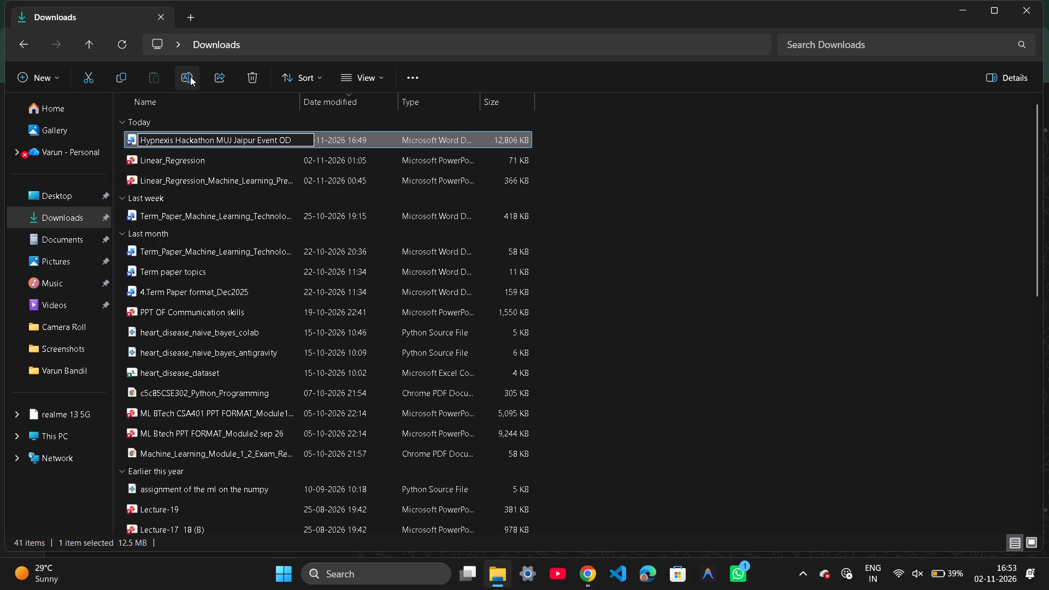
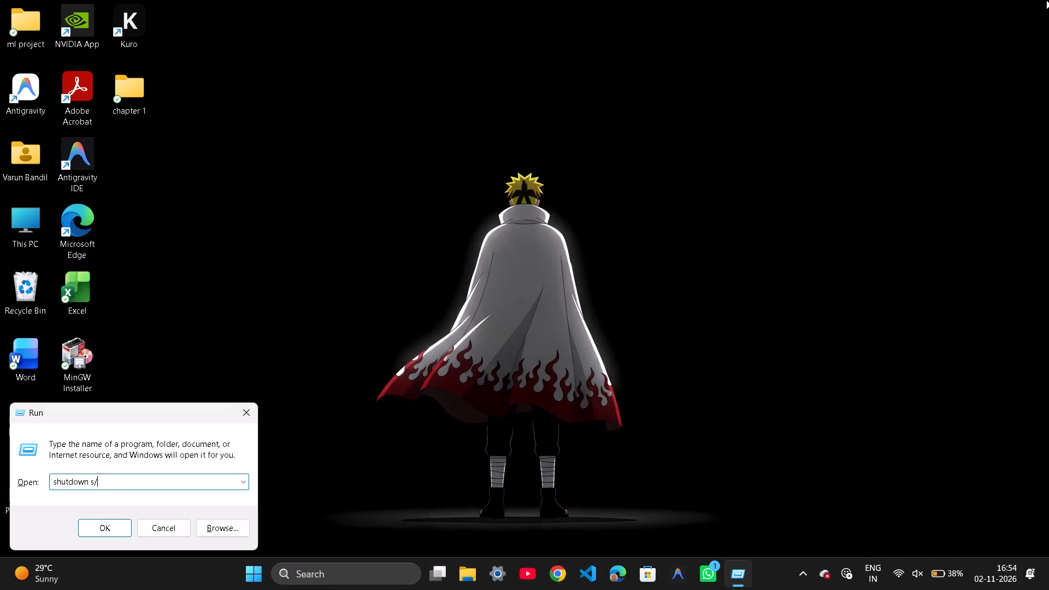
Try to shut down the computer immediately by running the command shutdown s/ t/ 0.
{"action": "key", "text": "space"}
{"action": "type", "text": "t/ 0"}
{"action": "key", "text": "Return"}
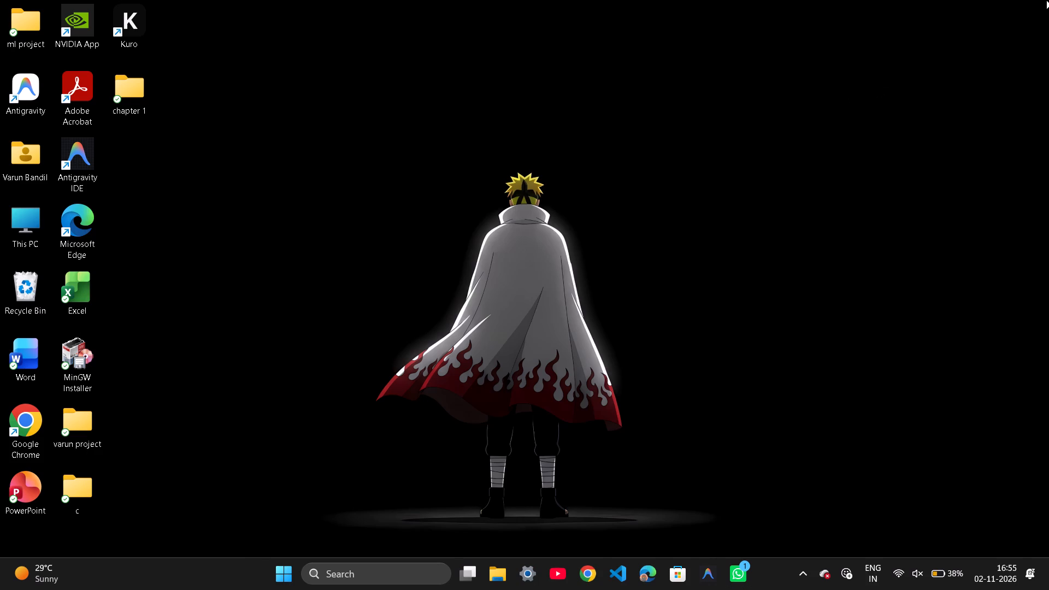
Open the Shut Down Windows dialog from the desktop.
{"action": "key", "text": "alt+F4"}
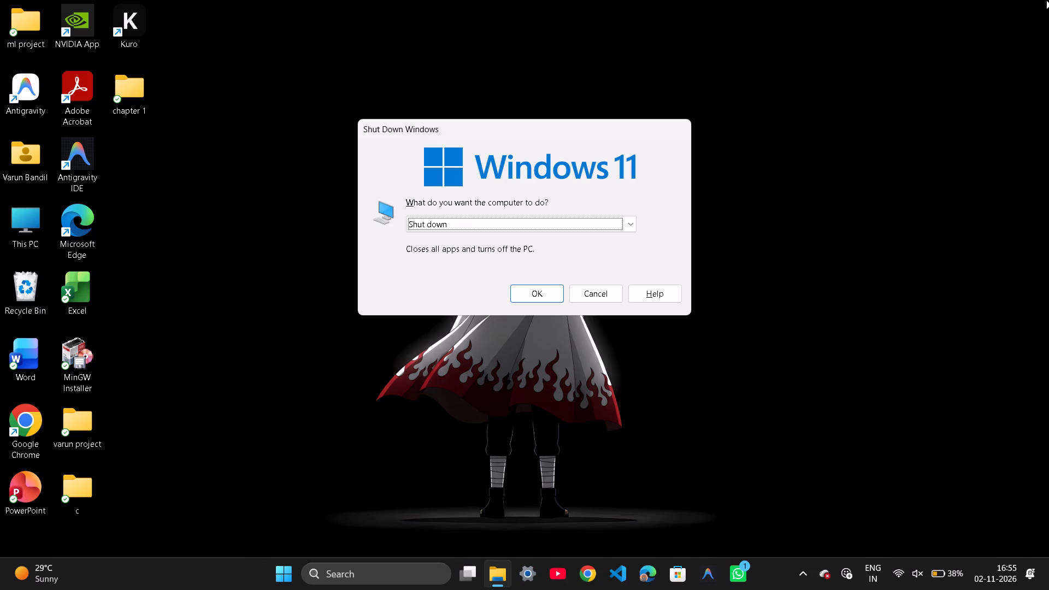